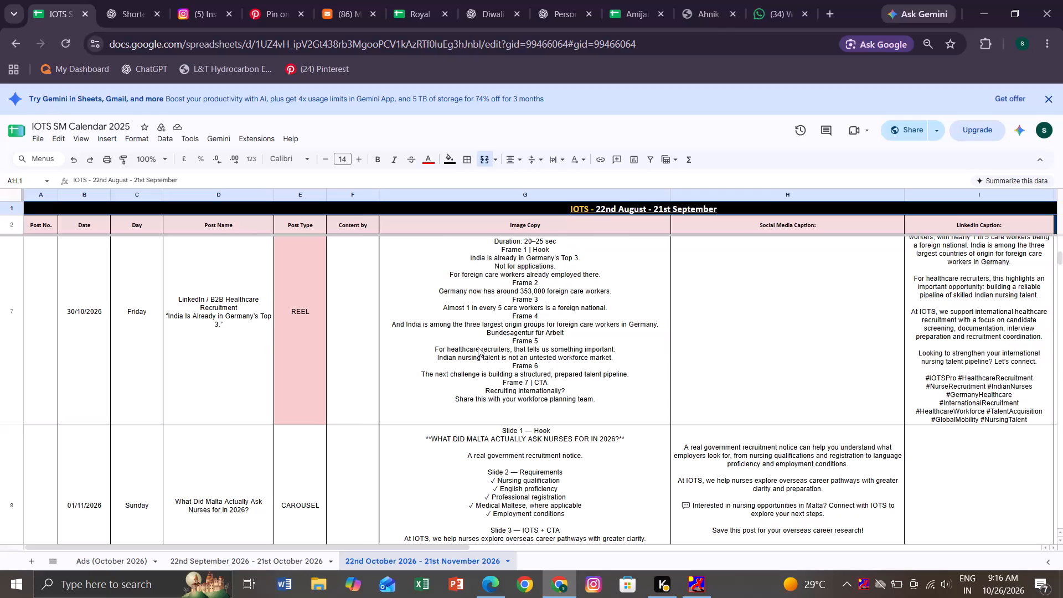
Review the planned posts in the IOTS calendar's October–November 2026 sheet and its 22nd September - 21st October 2026 sheet.
scroll(478, 347, "down", 4)
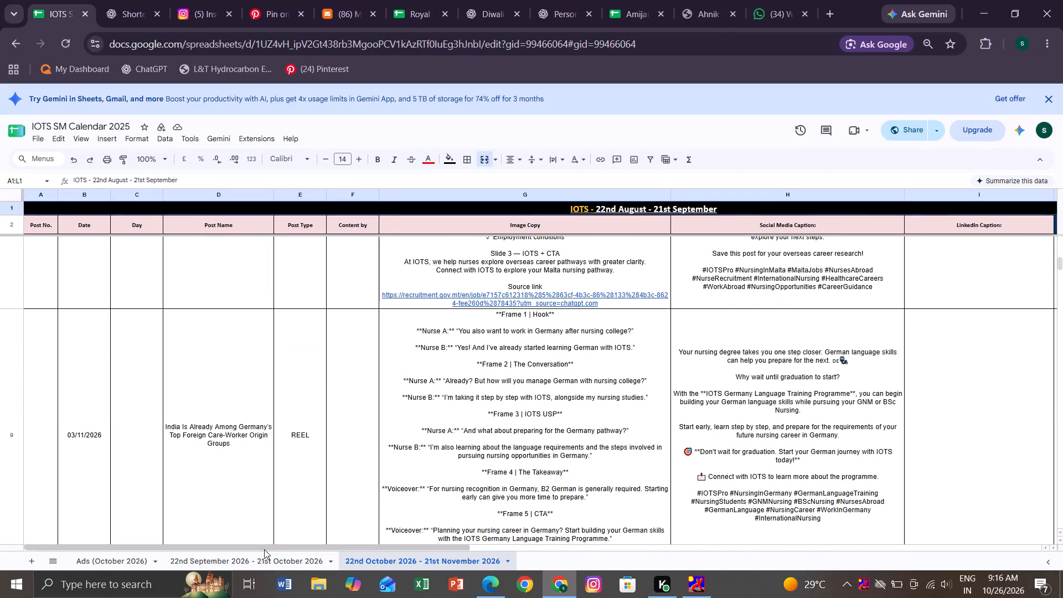
left_click(260, 563)
scroll(447, 357, "down", 6)
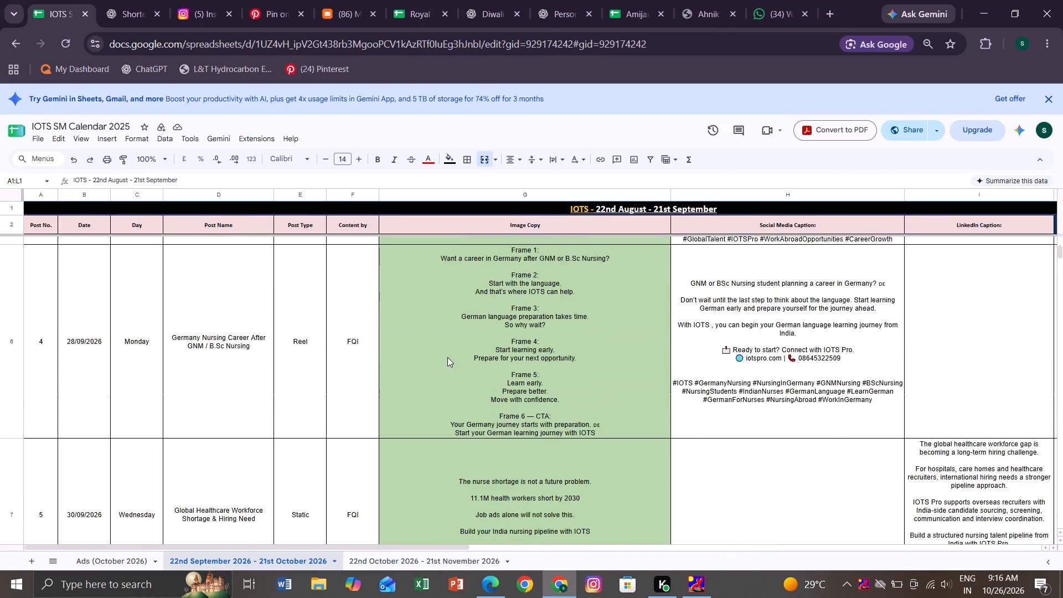
scroll(447, 357, "down", 20)
scroll(447, 357, "up", 1)
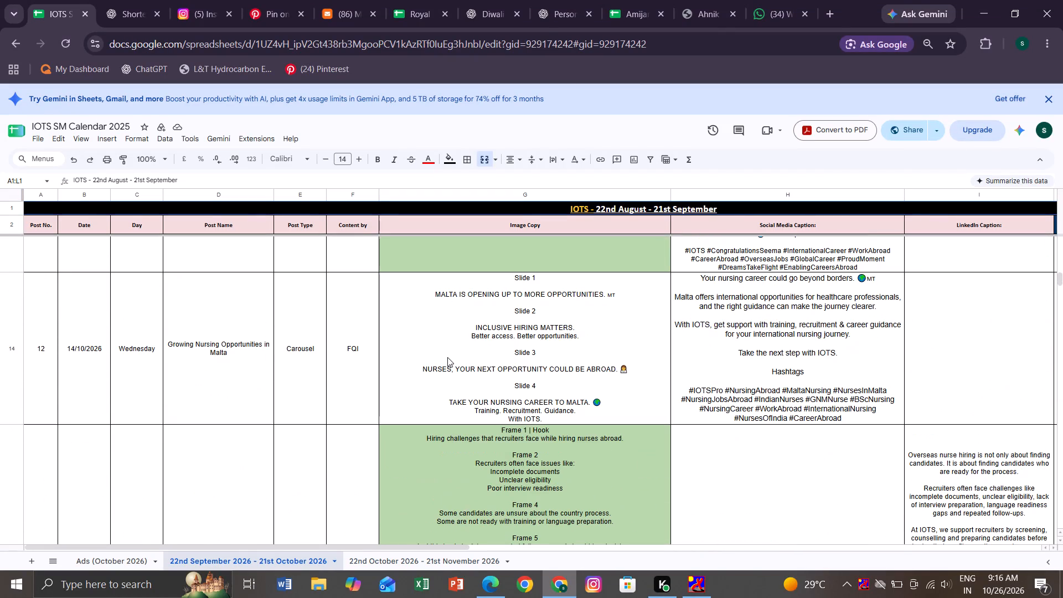
scroll(447, 357, "down", 8)
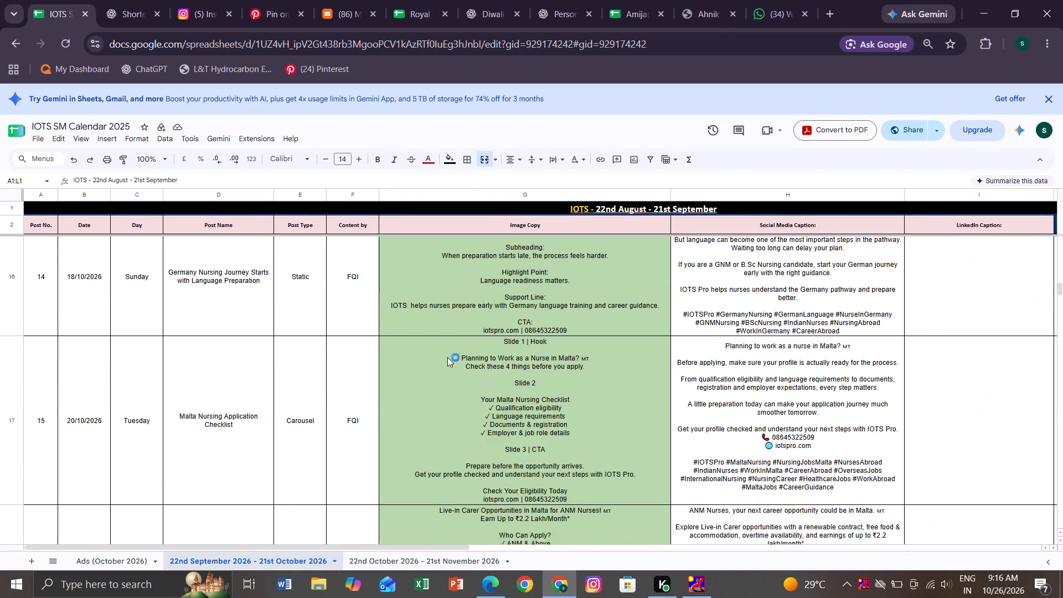
scroll(447, 357, "down", 5)
scroll(447, 357, "up", 6)
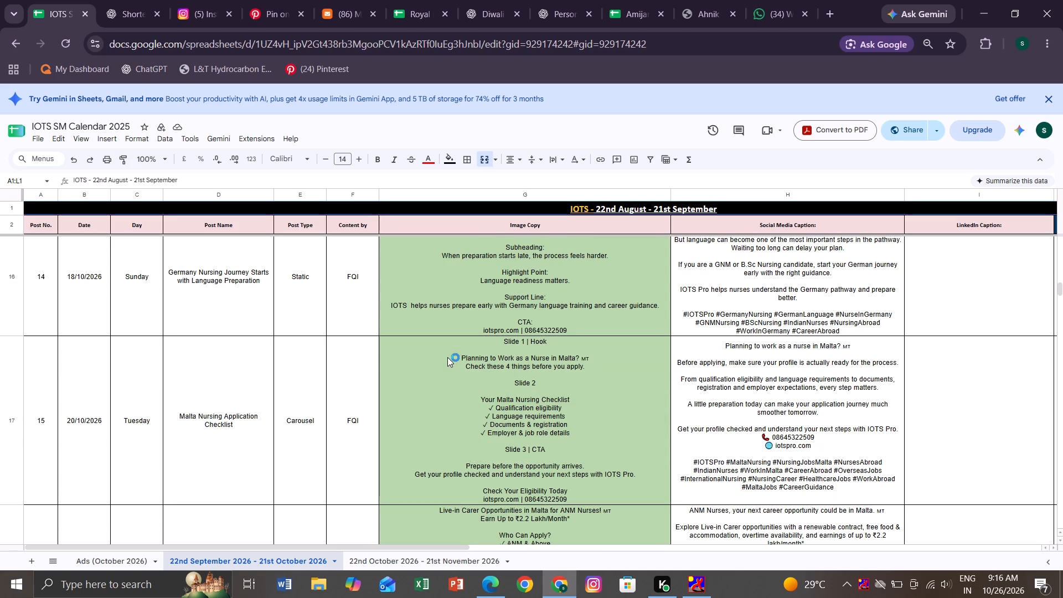
scroll(447, 357, "up", 2)
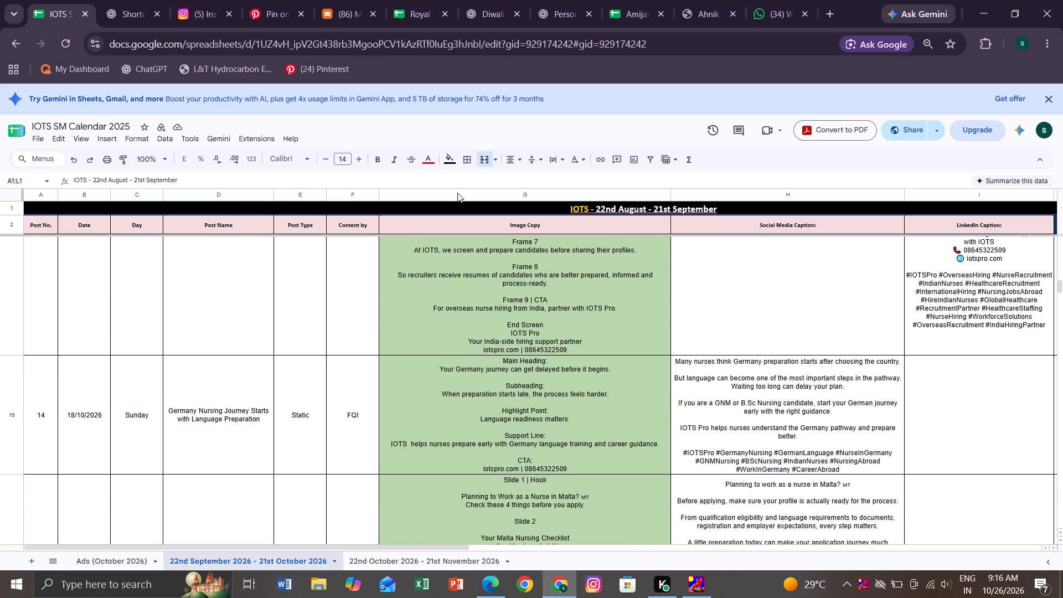
Switch to the open Instagram home feed and look at it.
left_click(209, 5)
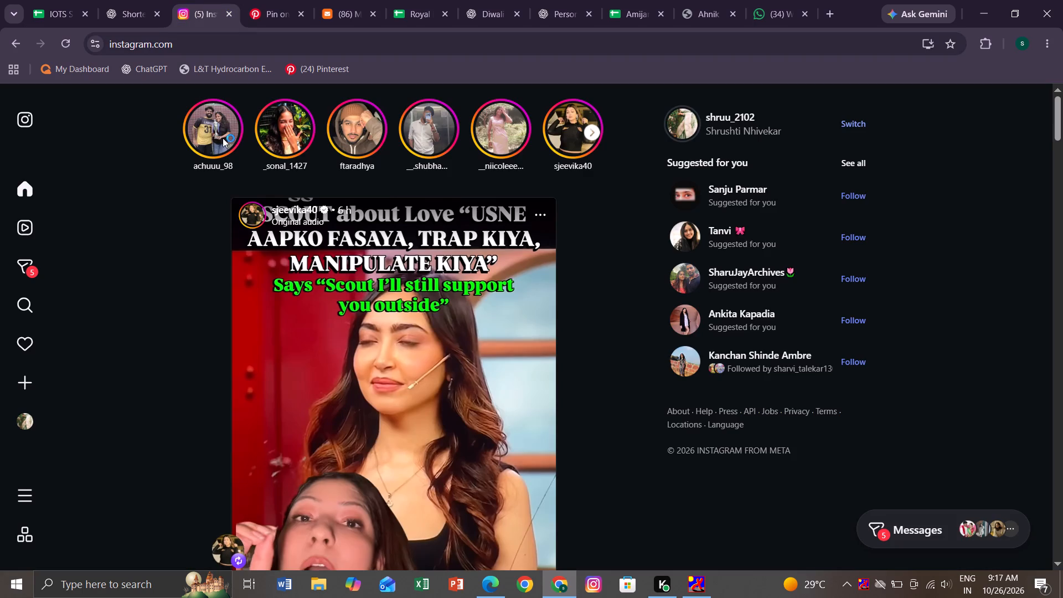
left_click(86, 350)
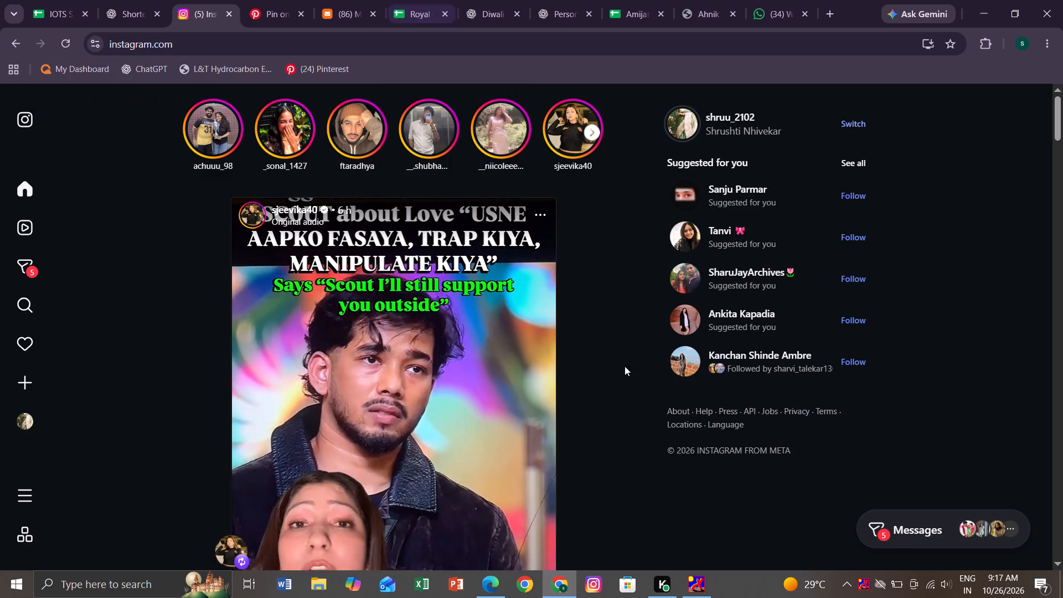
Open another Chrome window with the Fifth Quarter Infomedia profile.
left_click(527, 589)
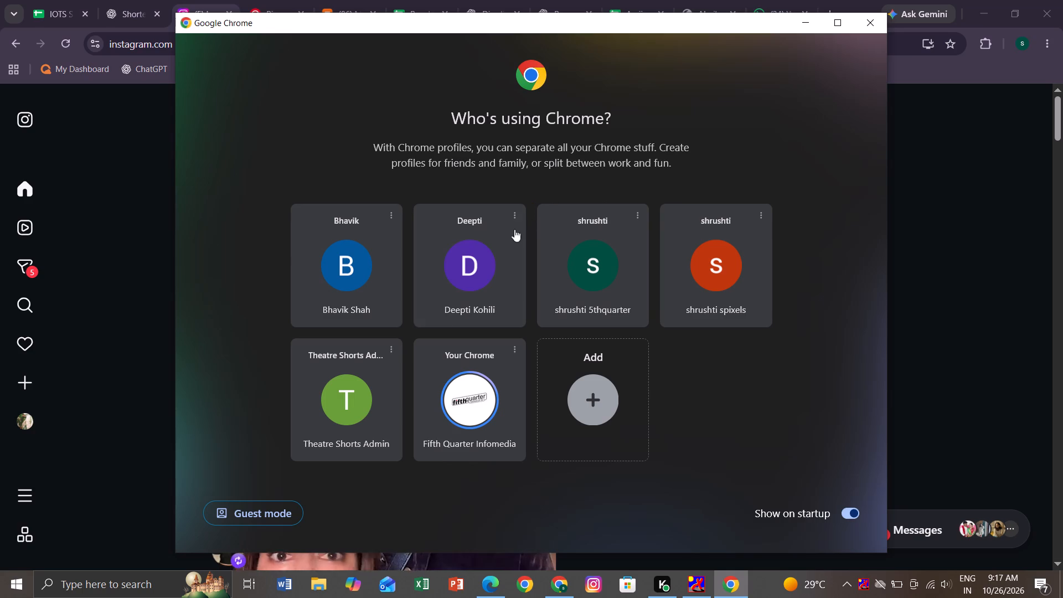
left_click(443, 434)
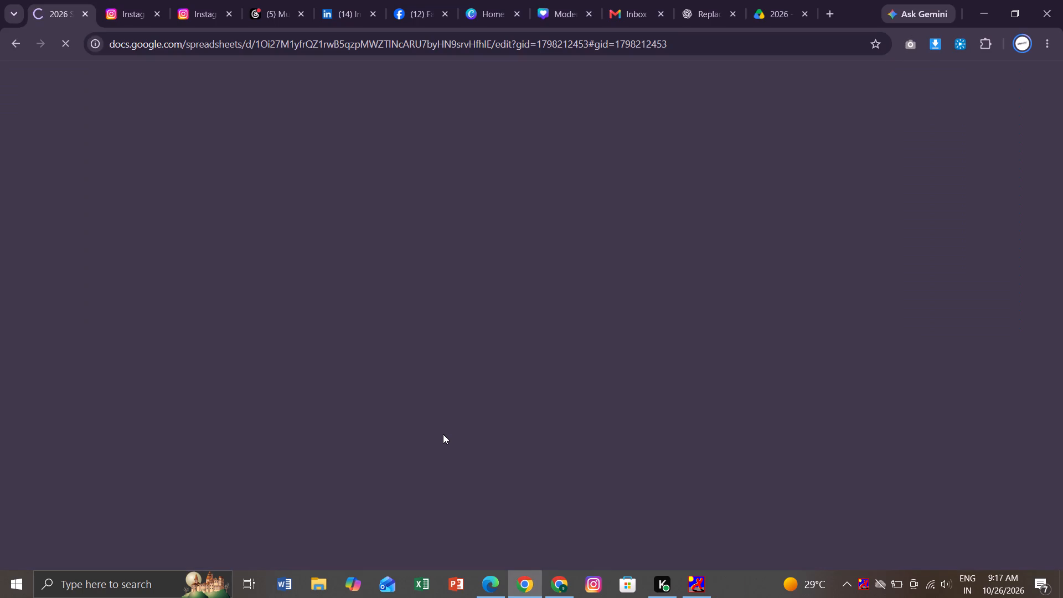
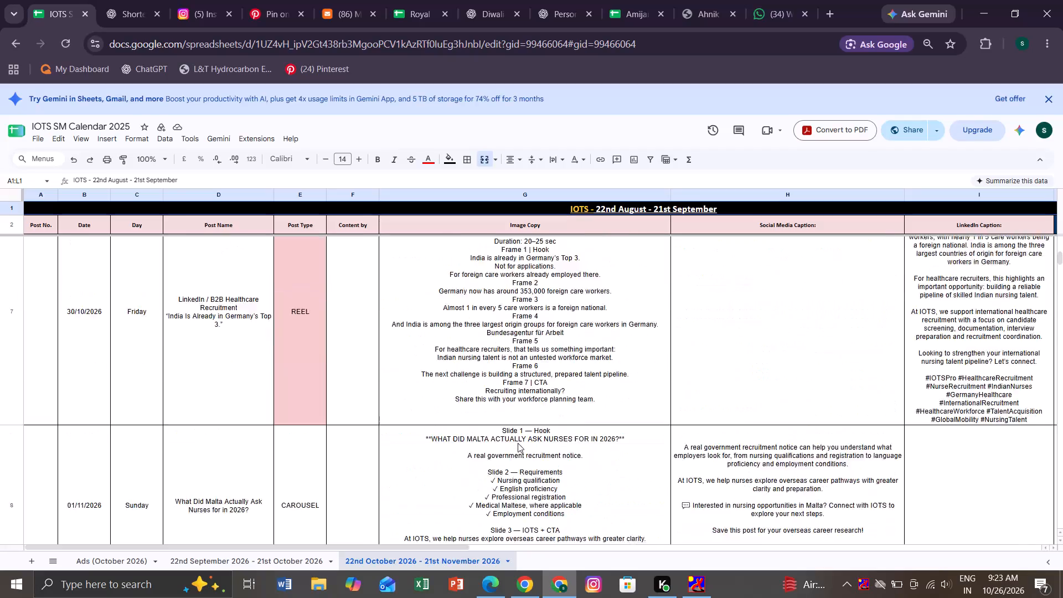
Review the post entries and image copy in the 22nd October 2026 - 21st November 2026 calendar sheet.
scroll(518, 443, "up", 5)
scroll(518, 443, "up", 16)
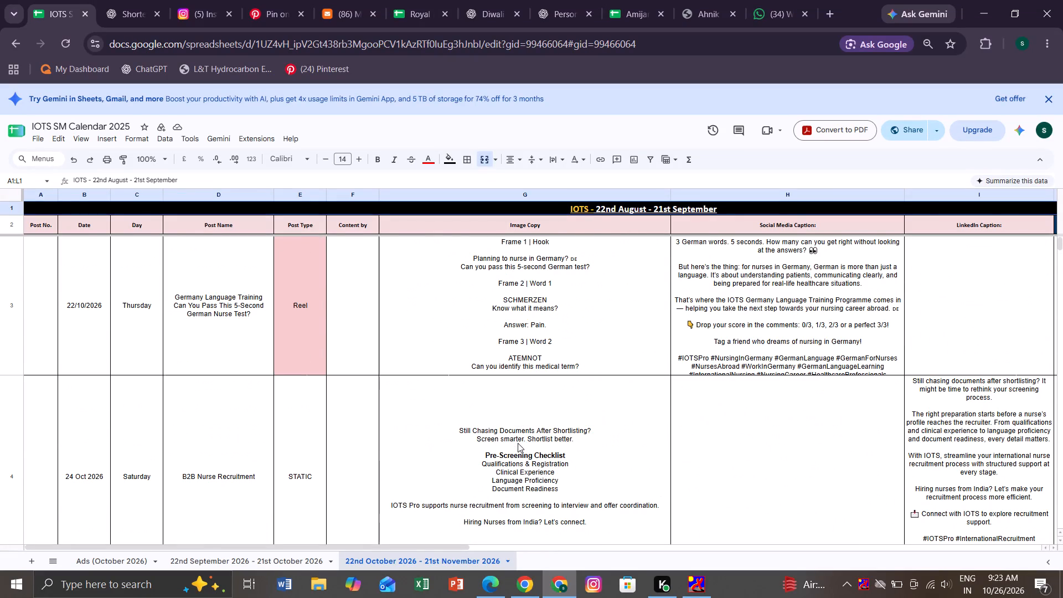
scroll(518, 443, "down", 9)
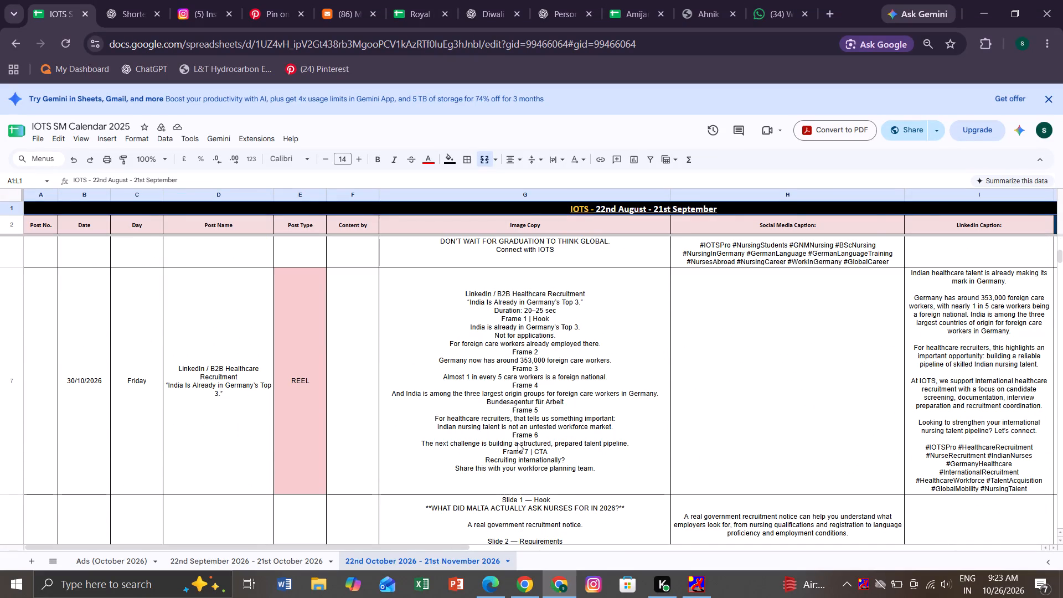
scroll(518, 443, "up", 10)
scroll(518, 443, "down", 1)
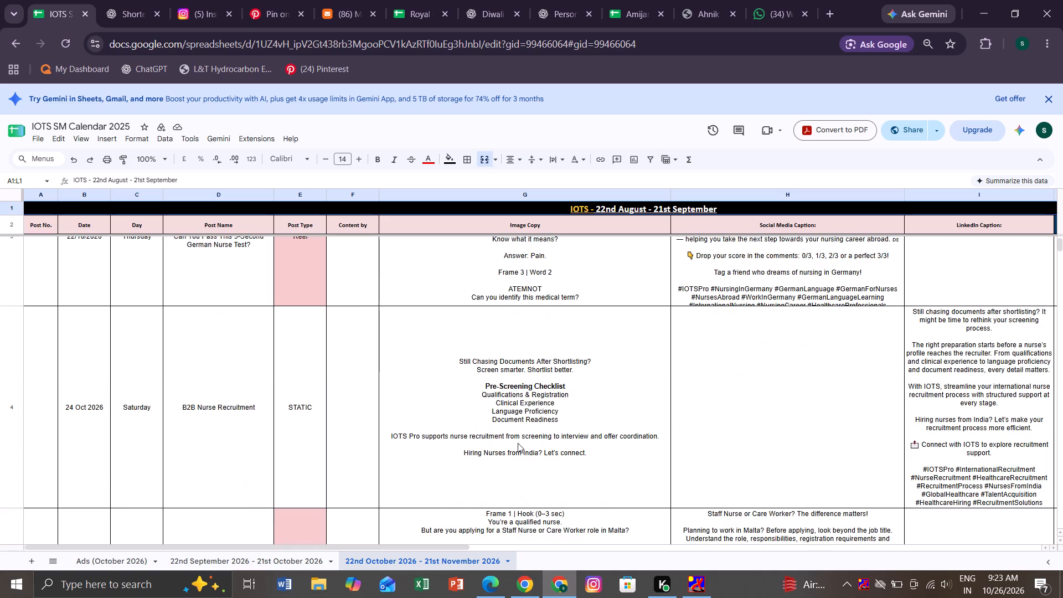
scroll(518, 443, "down", 5)
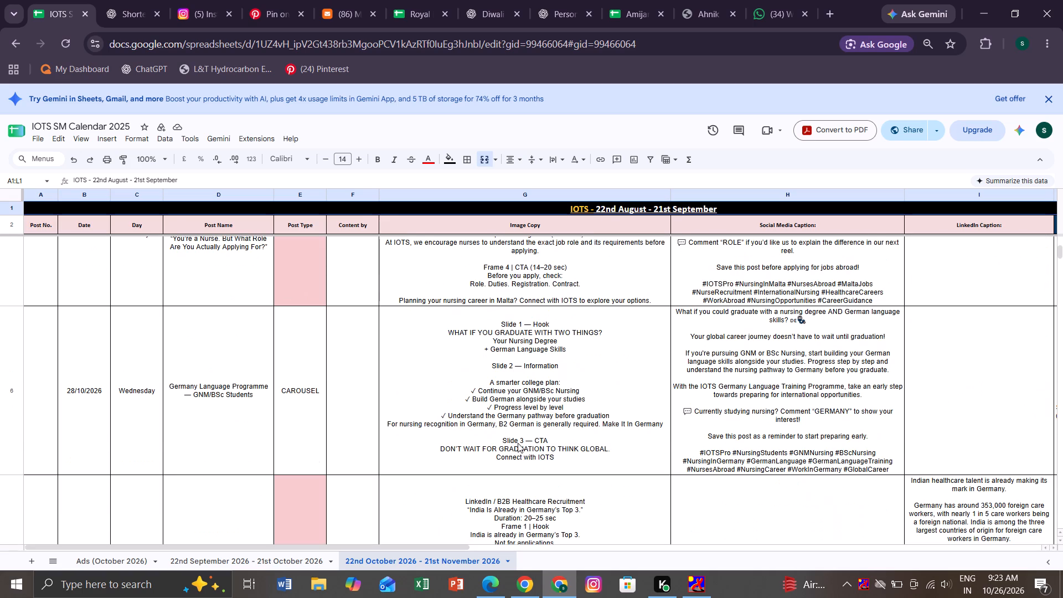
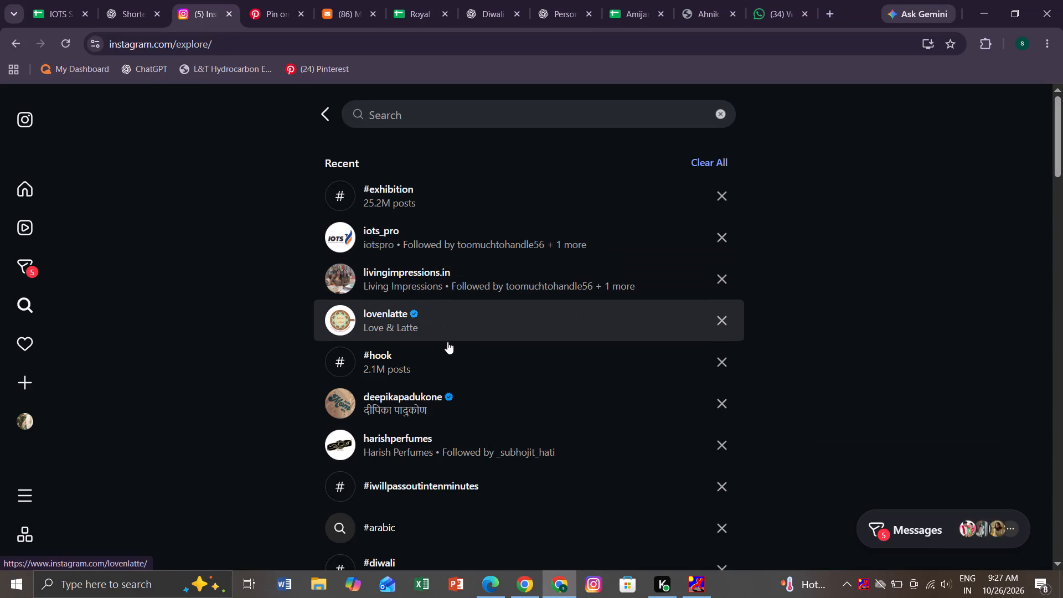
Open the amijara_bags profile from the recent Instagram searches and look through its latest post designs.
scroll(448, 353, "down", 6)
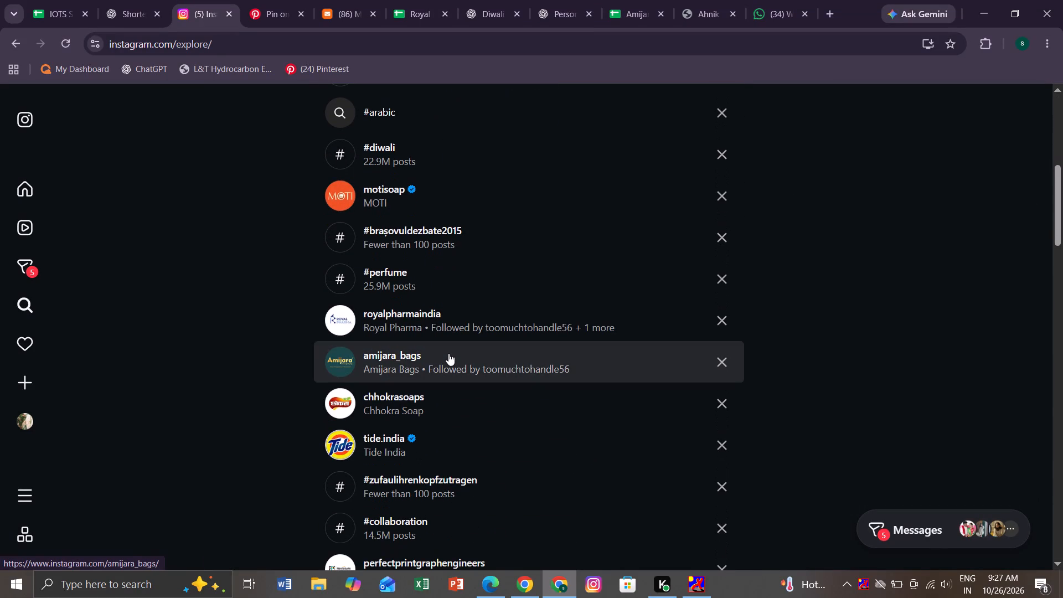
left_click(448, 353)
scroll(448, 353, "down", 4)
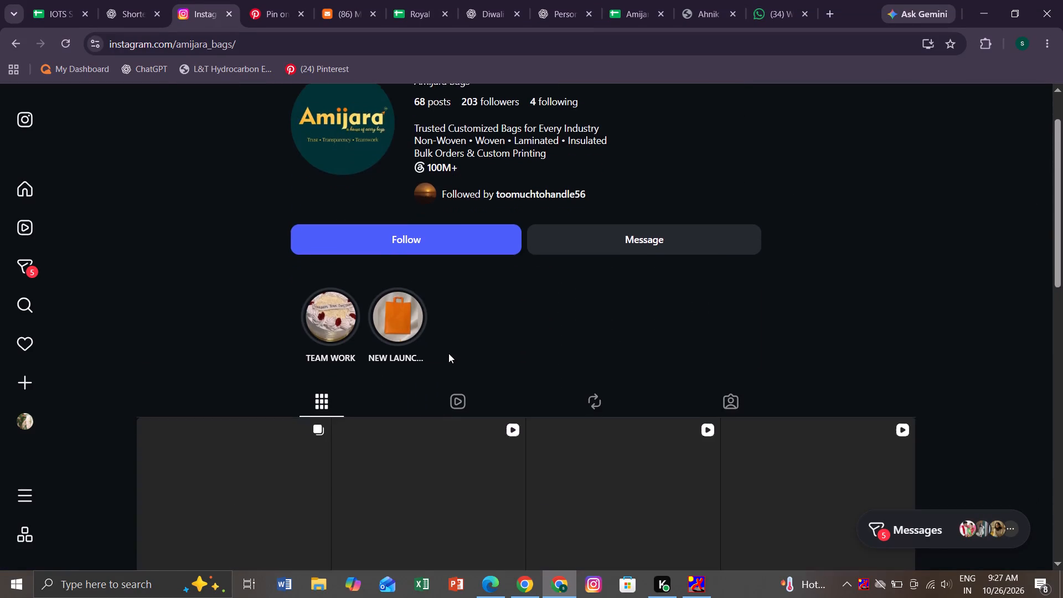
scroll(448, 353, "down", 3)
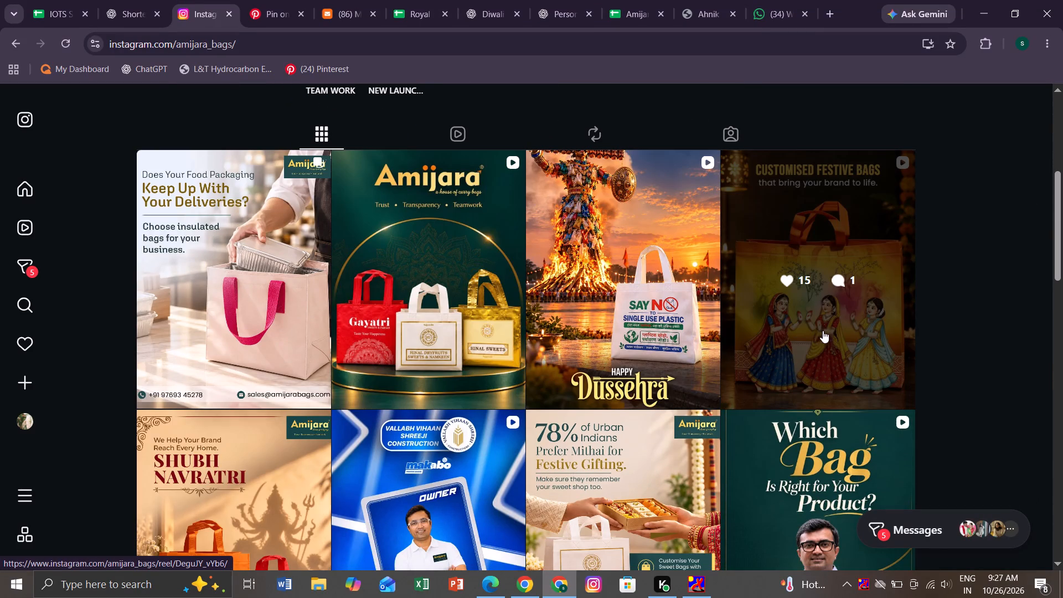
scroll(729, 335, "down", 2)
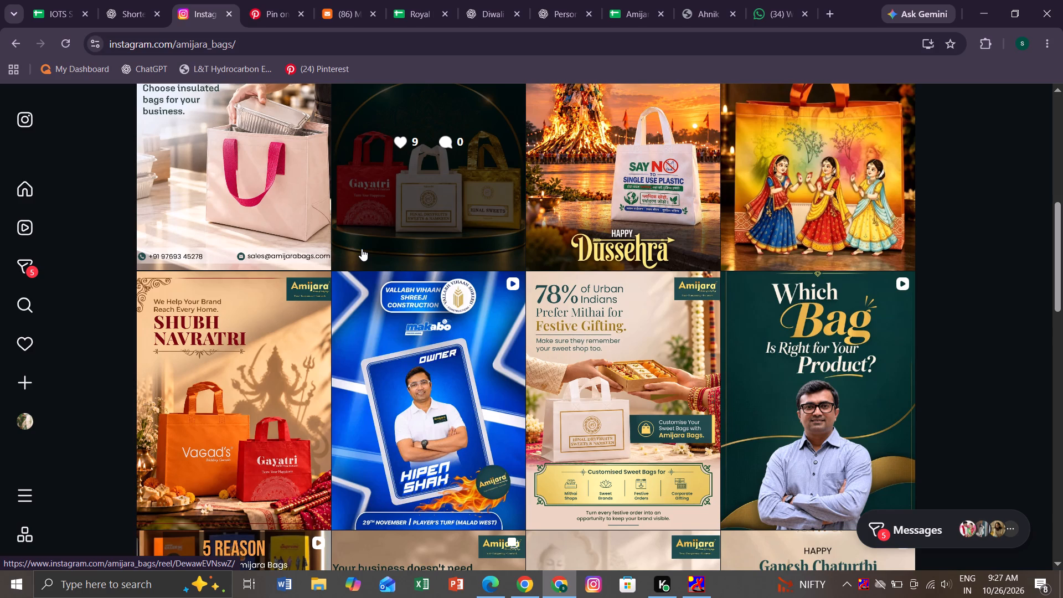
Open the harishperfumes profile from the recent Instagram searches and browse to its post grid.
left_click(38, 301)
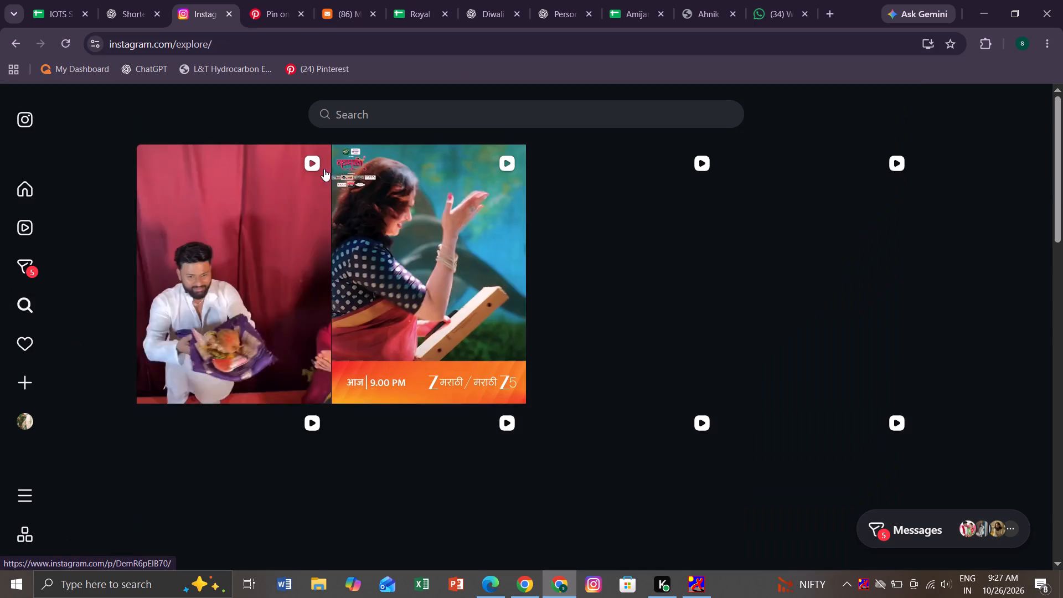
left_click(376, 111)
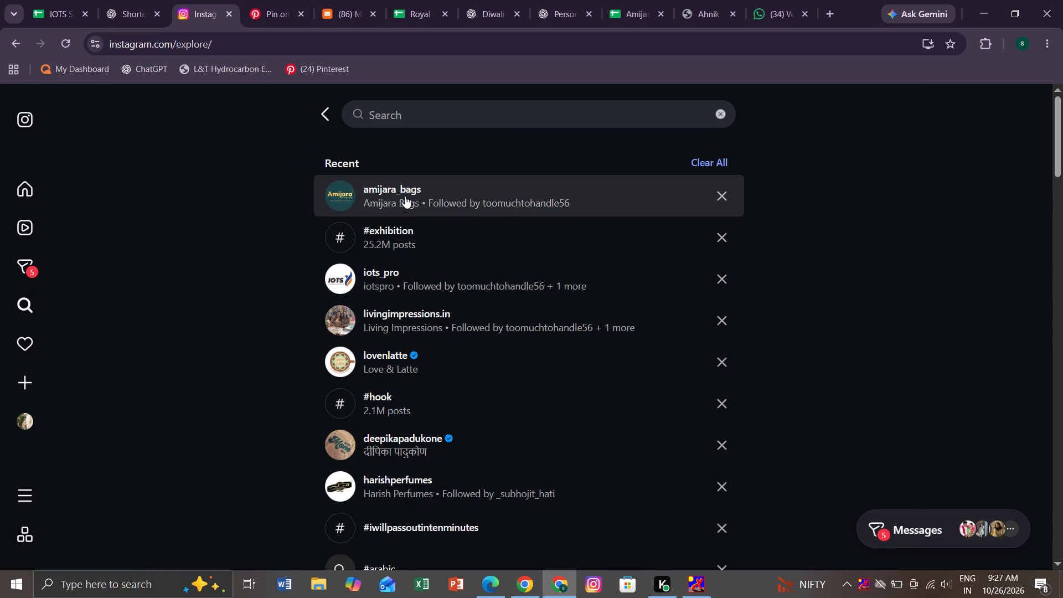
scroll(386, 408, "down", 2)
left_click(395, 336)
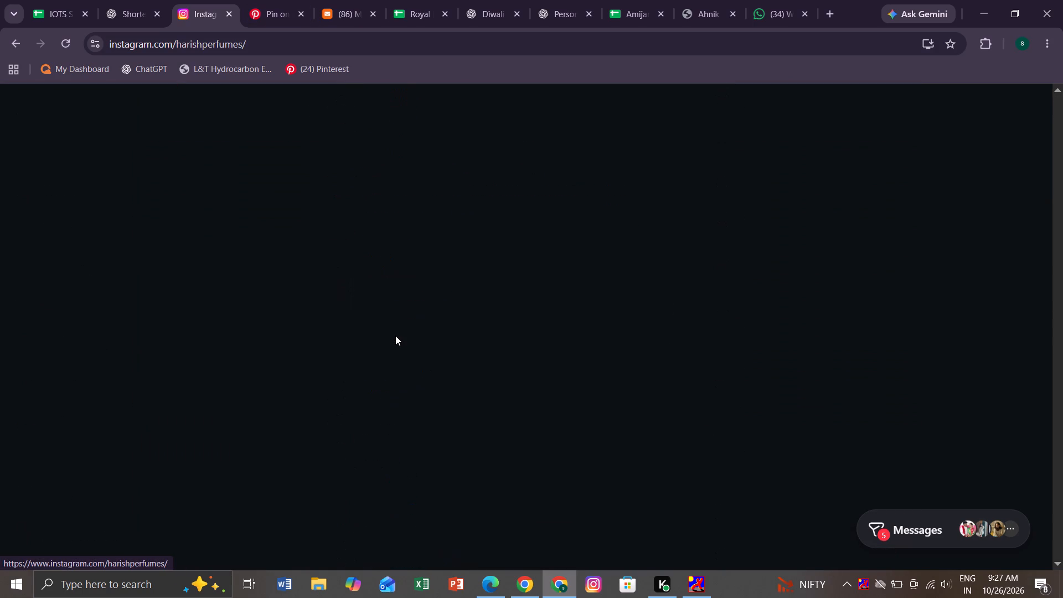
scroll(503, 434, "down", 9)
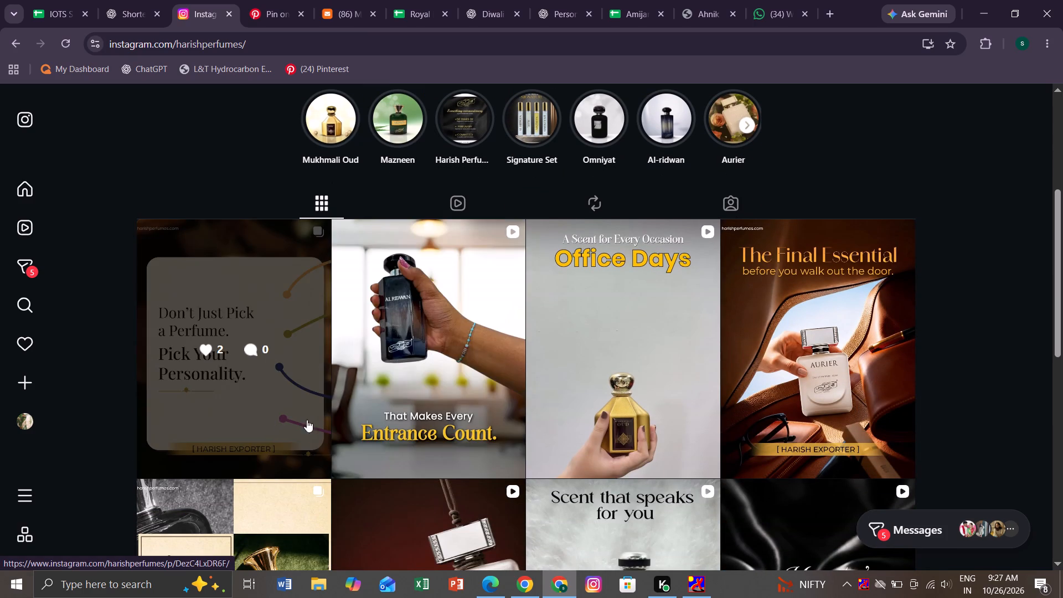
View the harishperfumes "Entrance Count" reel, the "Pick Your Personality" carousel post and the "Office Days" reel with their captions.
left_click(414, 409)
left_click(223, 403)
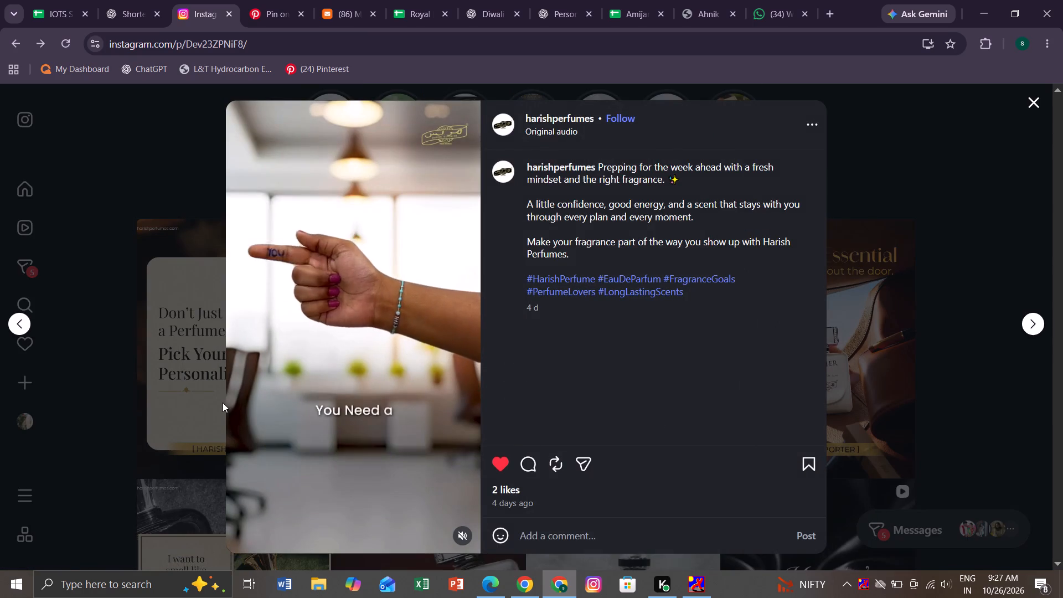
left_click(196, 391)
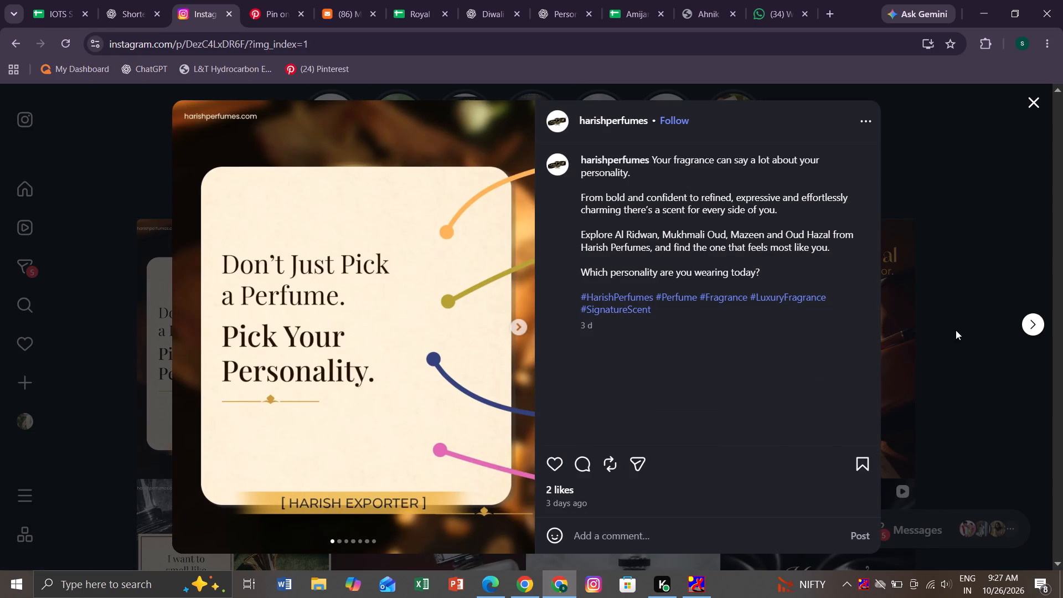
left_click(935, 327)
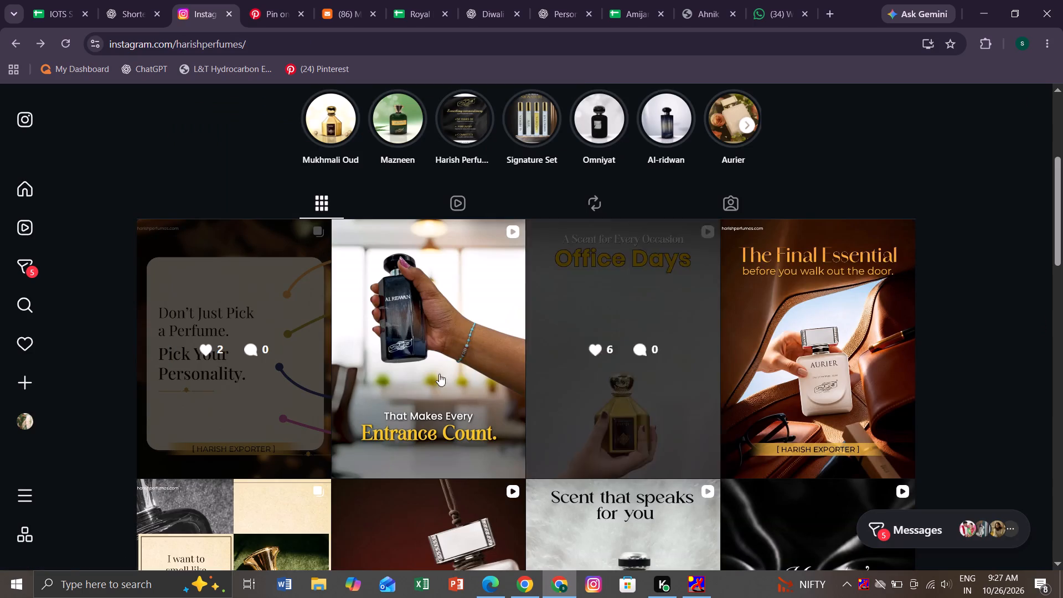
left_click(667, 361)
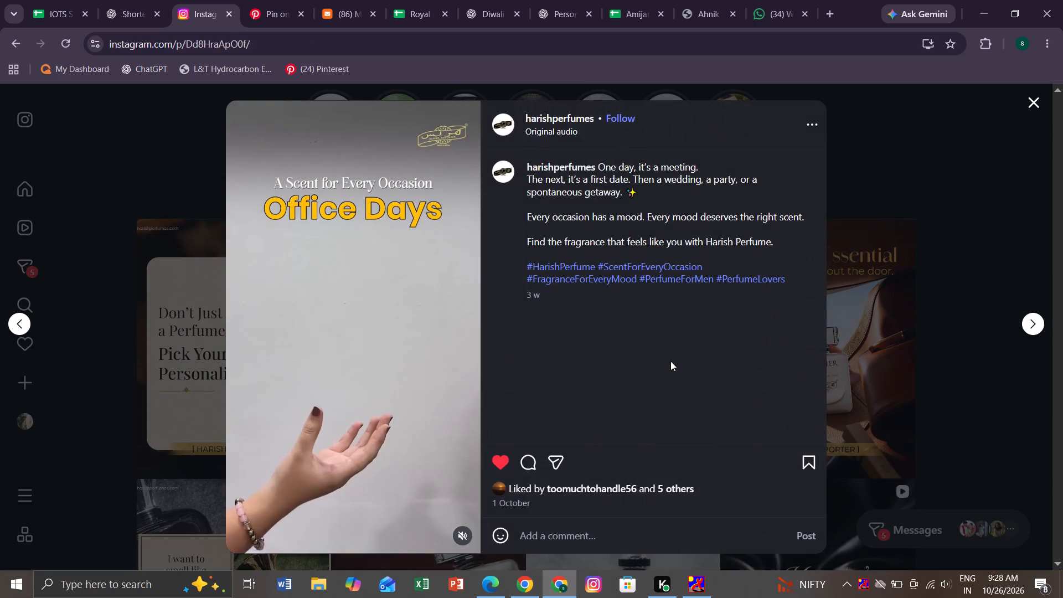
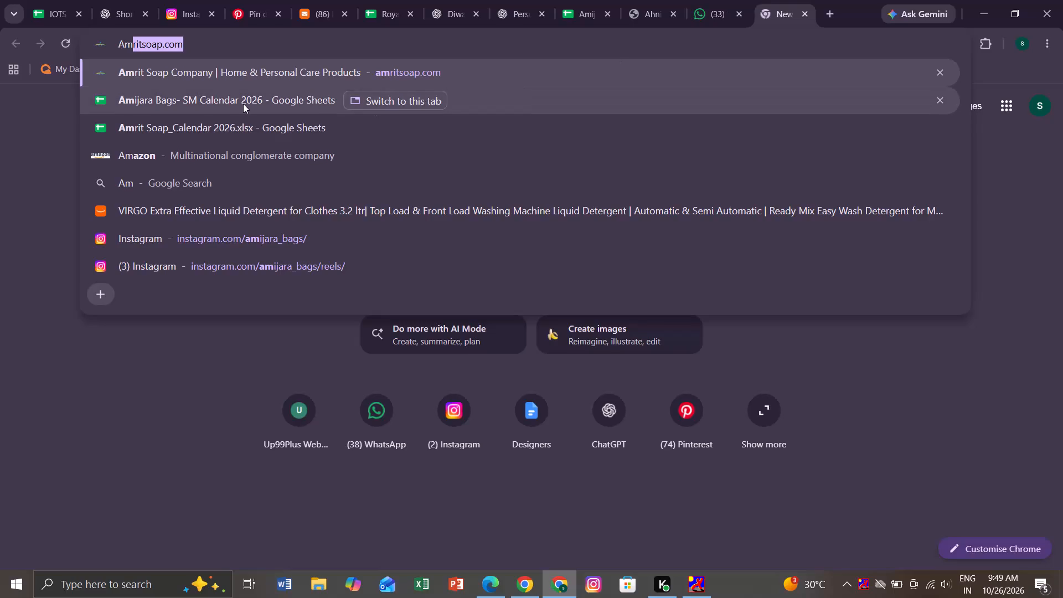
Open the Amrit Soap_Calendar 2026 spreadsheet at its November 2026 sheet.
left_click(215, 123)
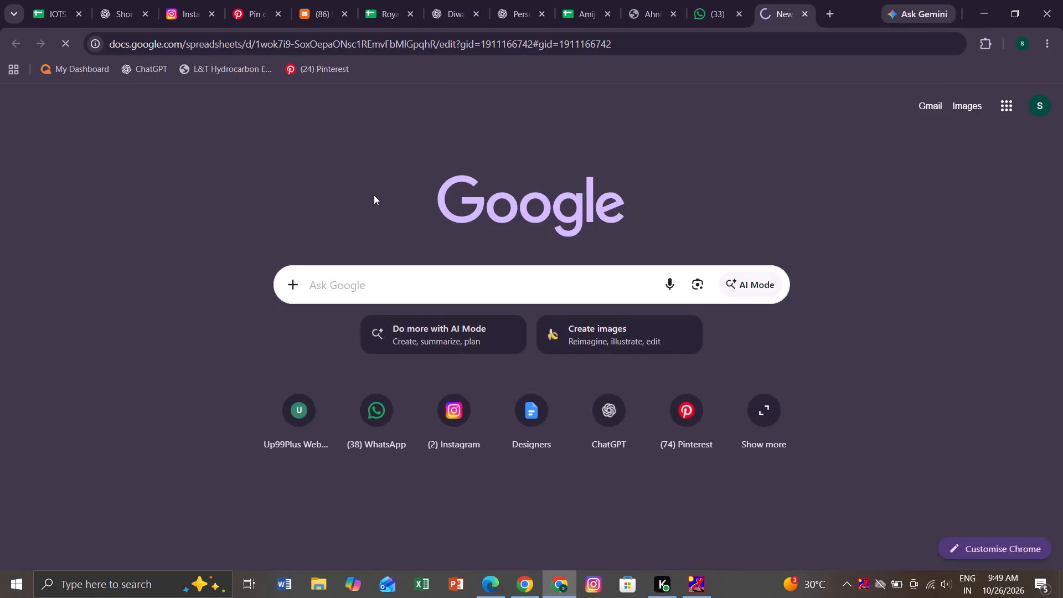
scroll(504, 322, "down", 6)
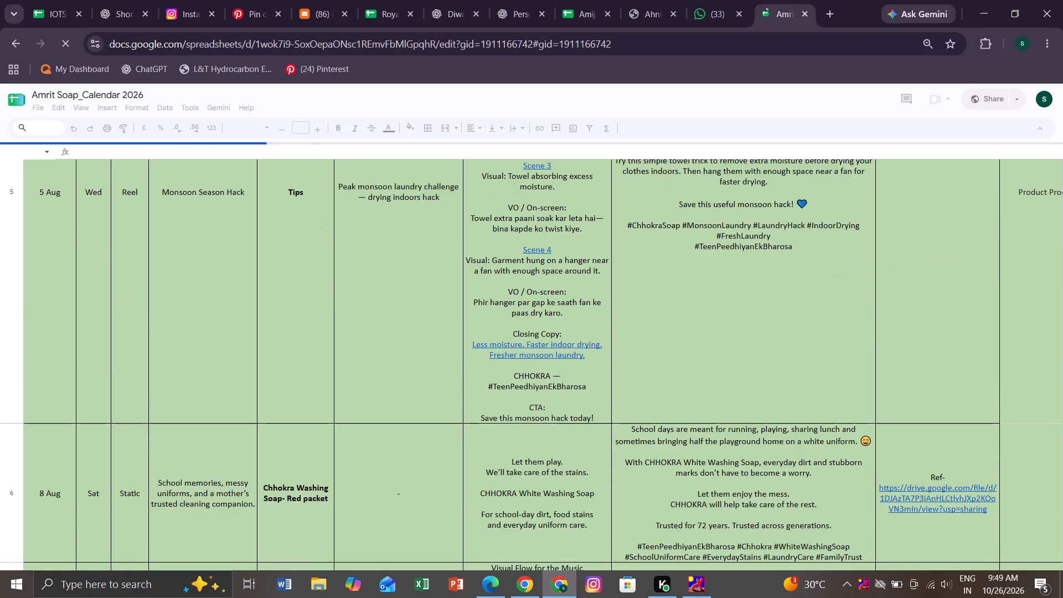
scroll(509, 398, "down", 4)
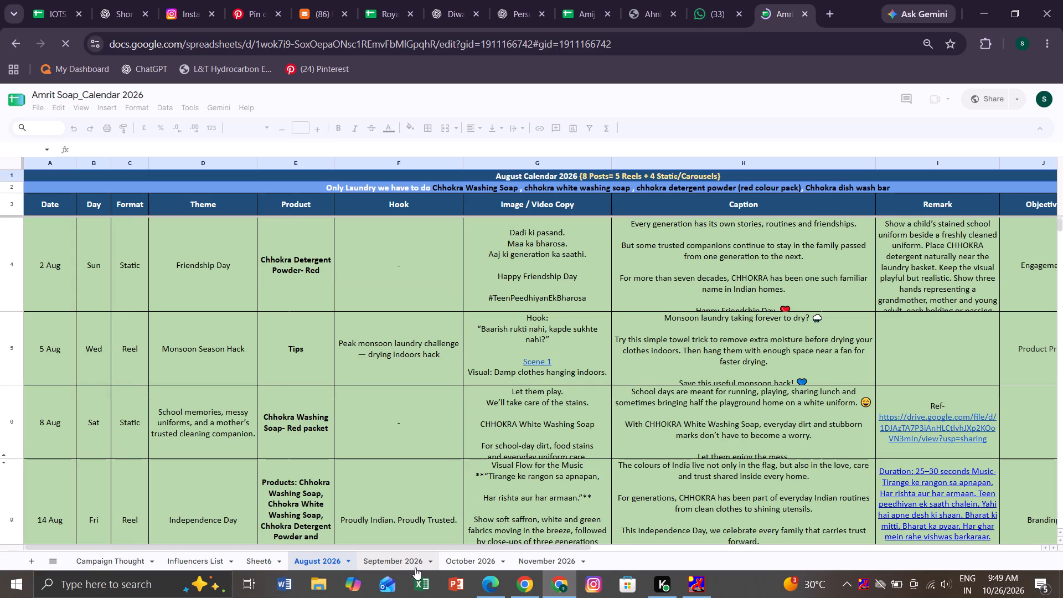
left_click(543, 564)
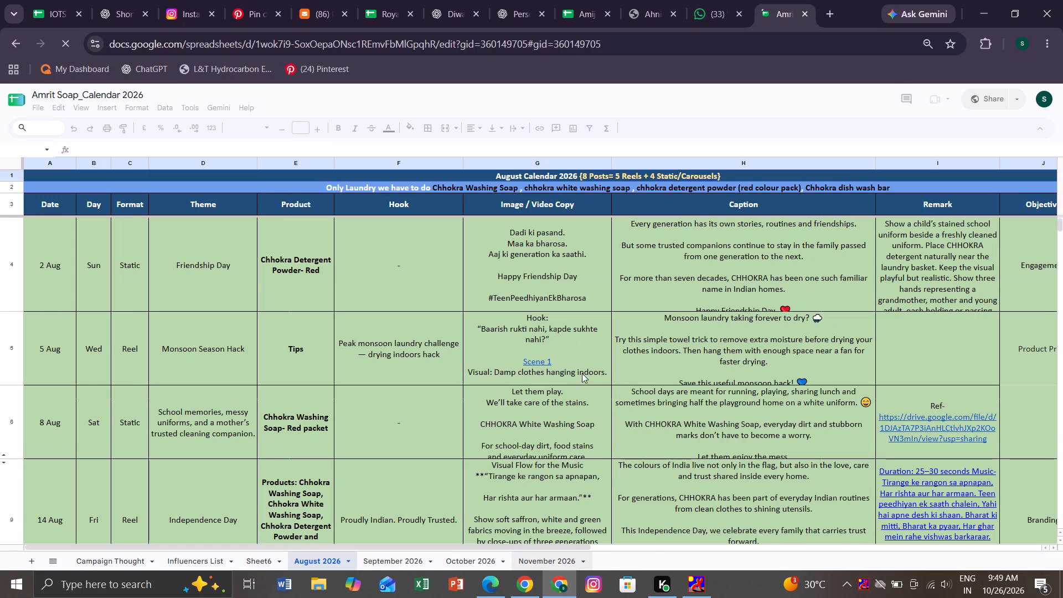
Review the dates, formats, themes, image or video copy and captions of the planned posts in the November 2026 calendar.
scroll(493, 425, "up", 2)
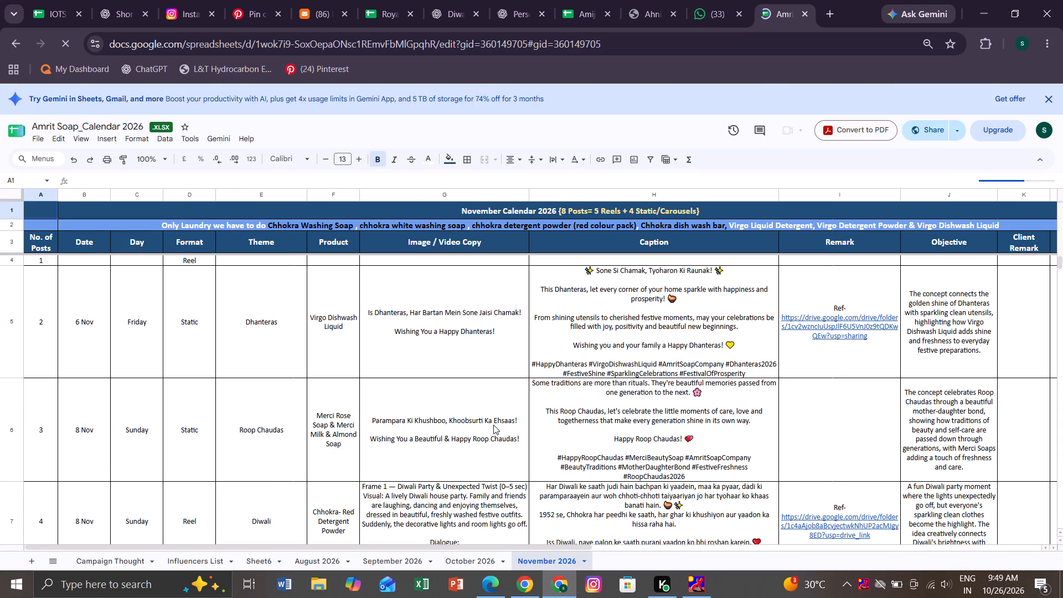
scroll(493, 425, "up", 9)
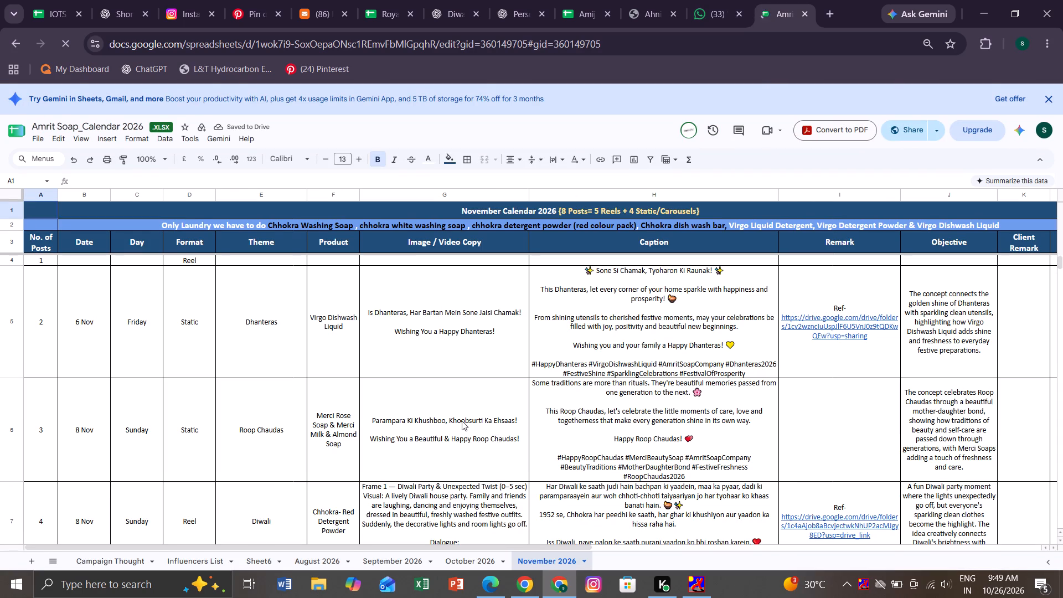
scroll(462, 421, "down", 2)
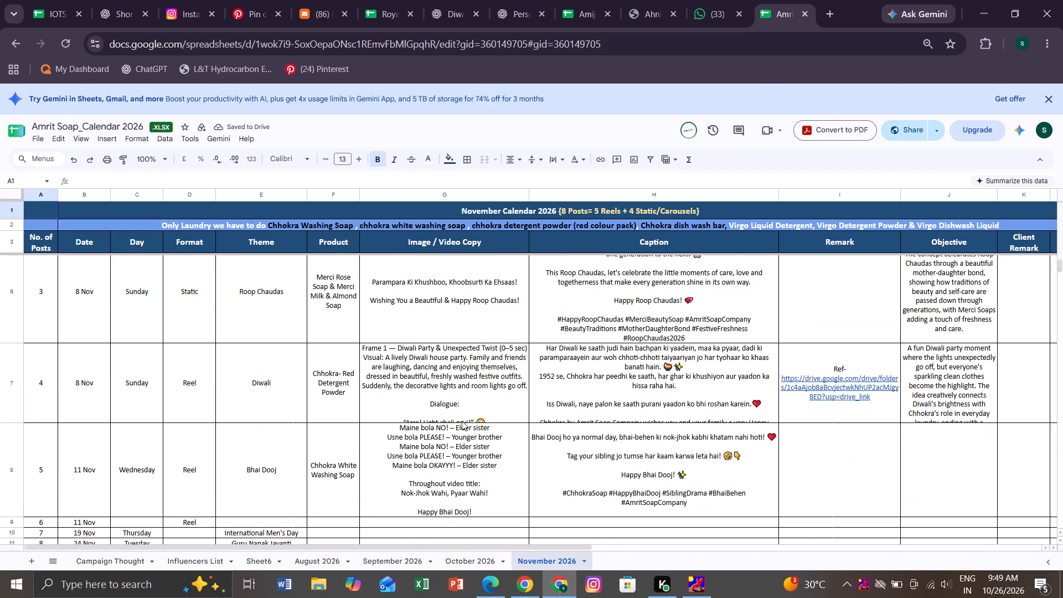
scroll(462, 421, "up", 2)
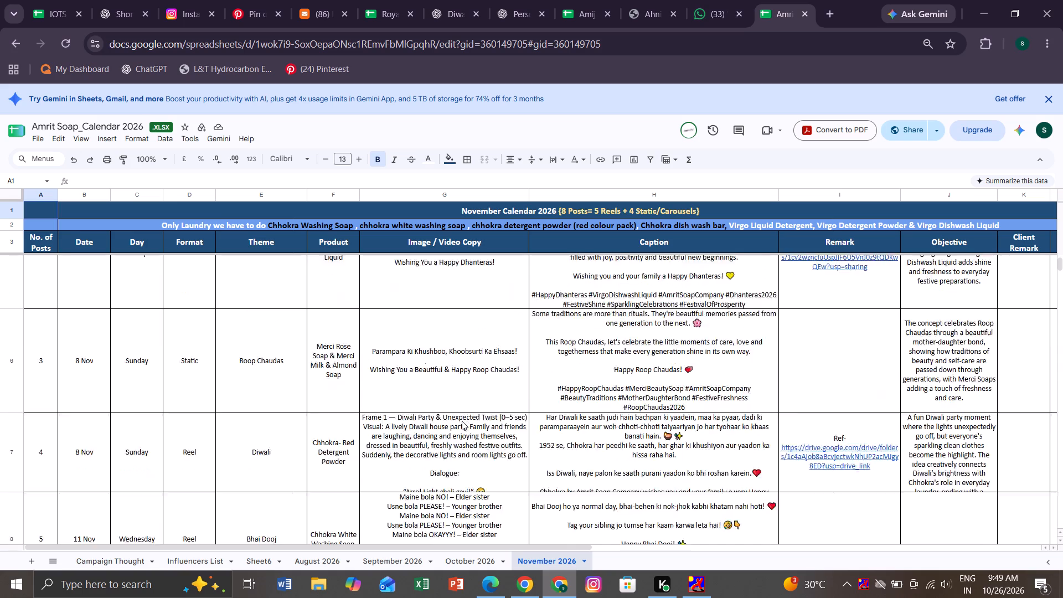
scroll(462, 421, "up", 5)
scroll(462, 421, "down", 1)
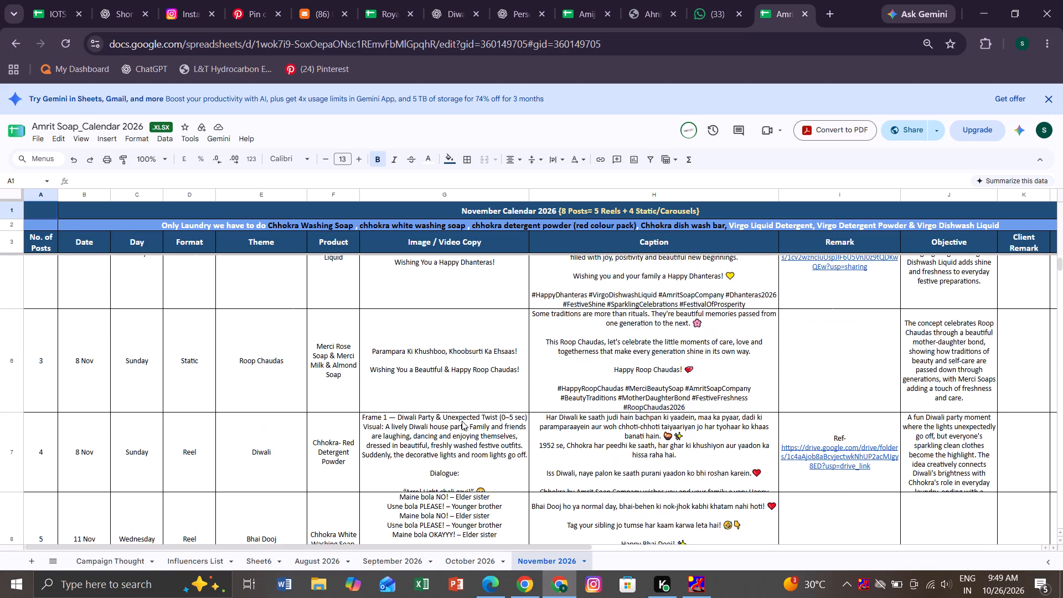
scroll(462, 421, "down", 2)
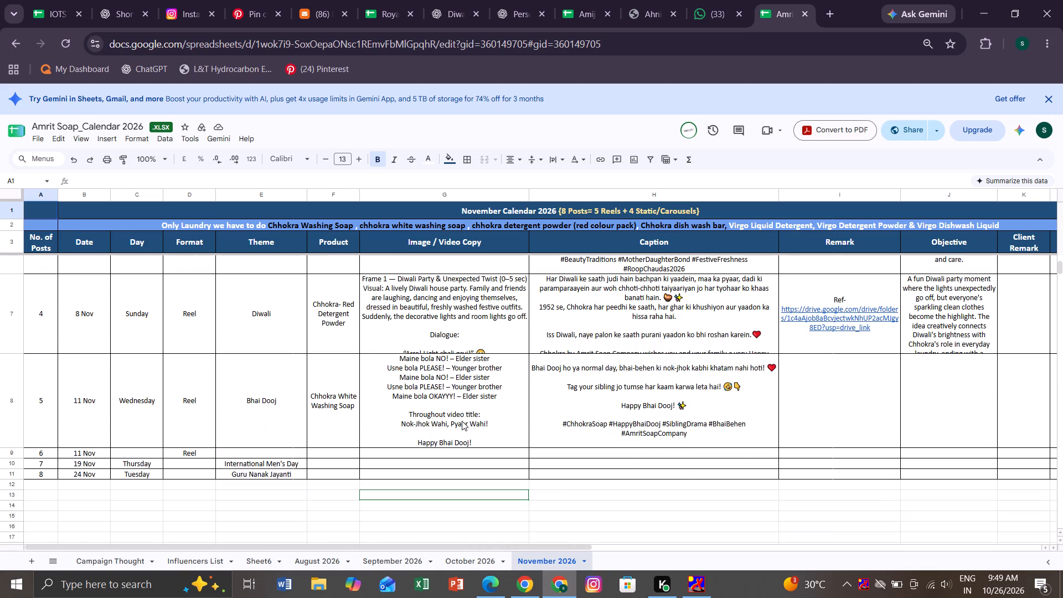
scroll(462, 421, "up", 5)
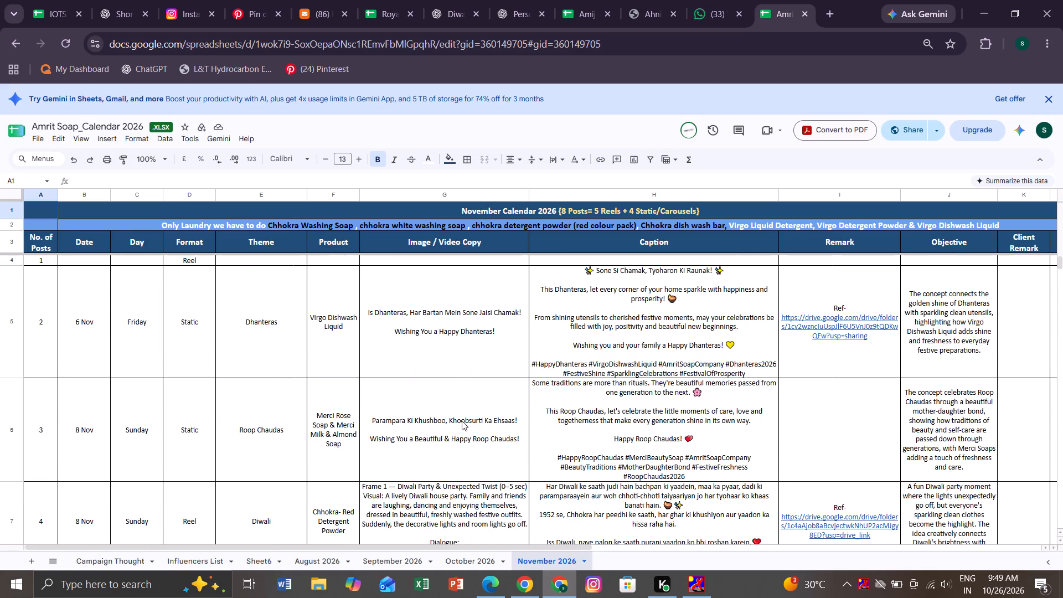
scroll(462, 421, "down", 2)
scroll(462, 421, "up", 4)
scroll(462, 421, "down", 4)
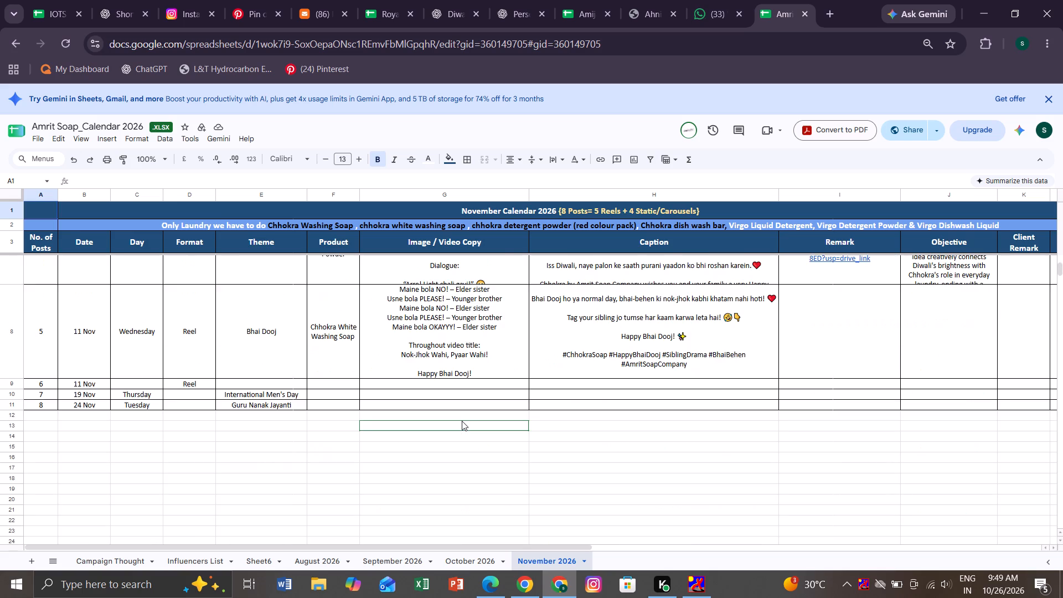
scroll(462, 421, "down", 1)
scroll(462, 421, "up", 6)
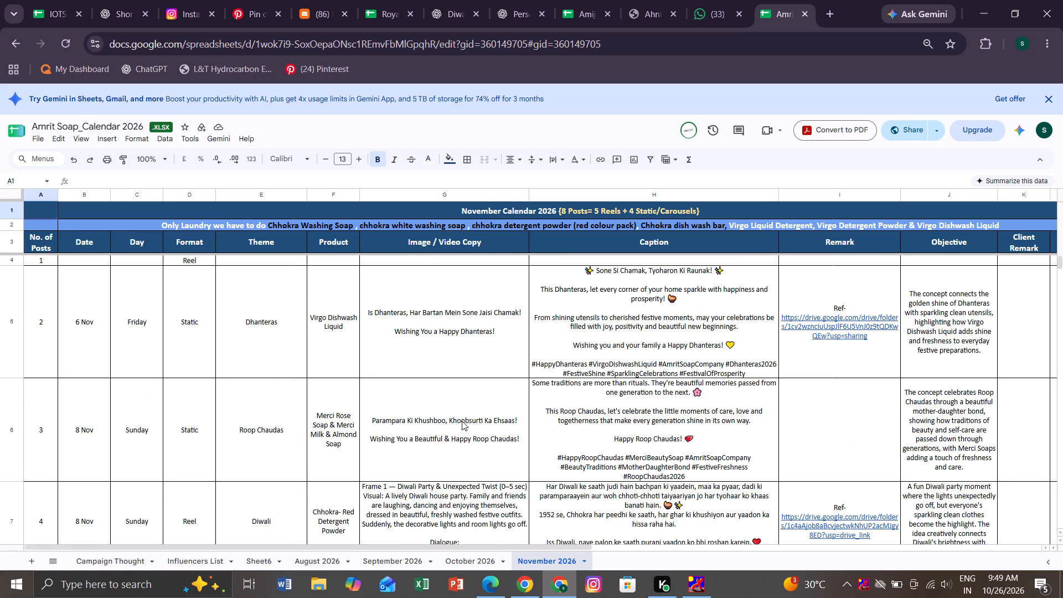
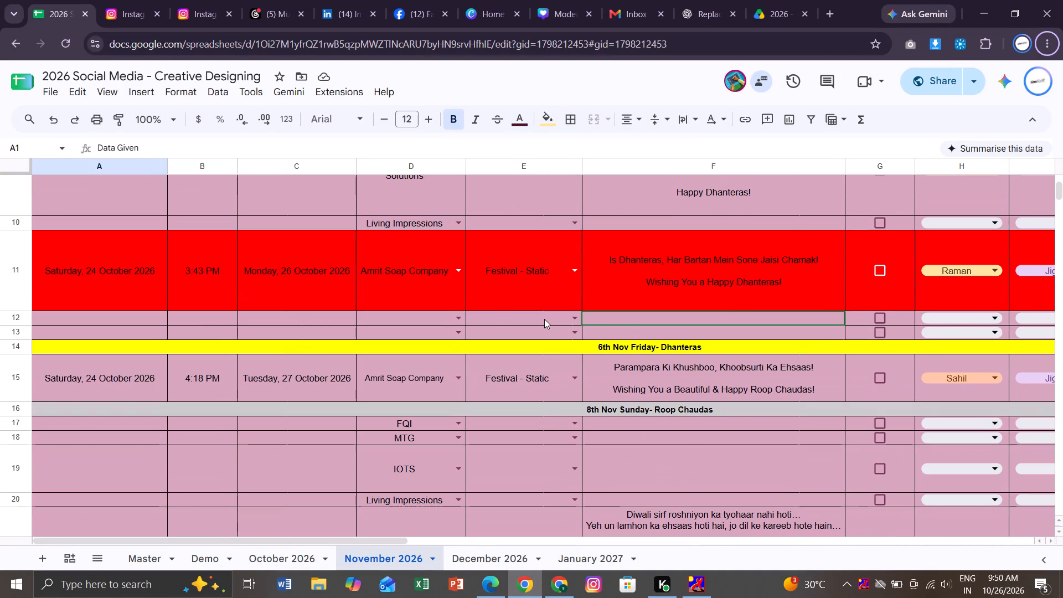
Find the Amijara Bags Diwali rocket video entry in the November 2026 sheet and open its first reference Instagram reel.
scroll(544, 319, "down", 9)
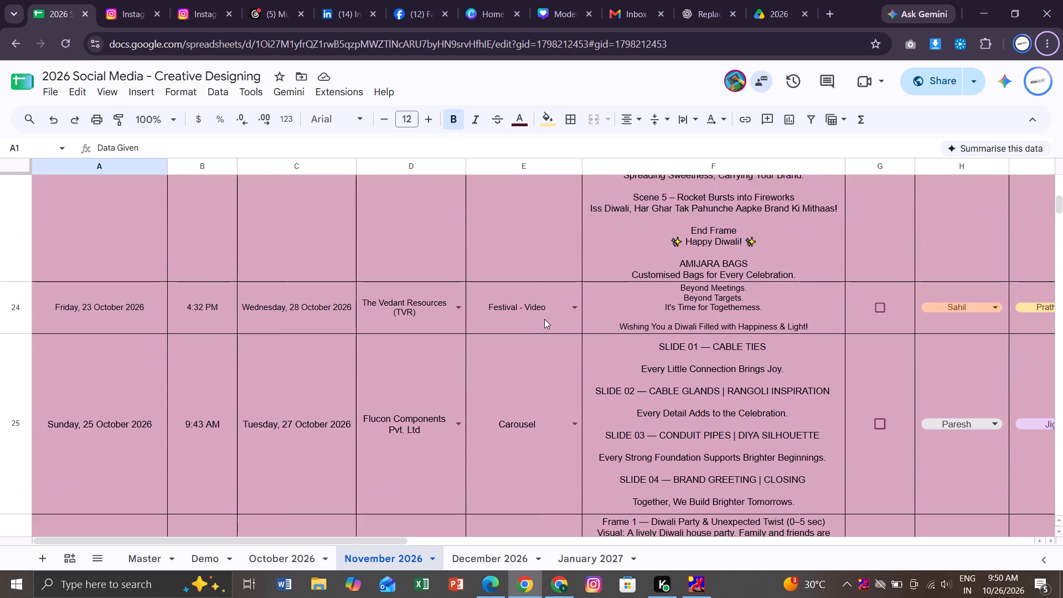
scroll(544, 319, "up", 3)
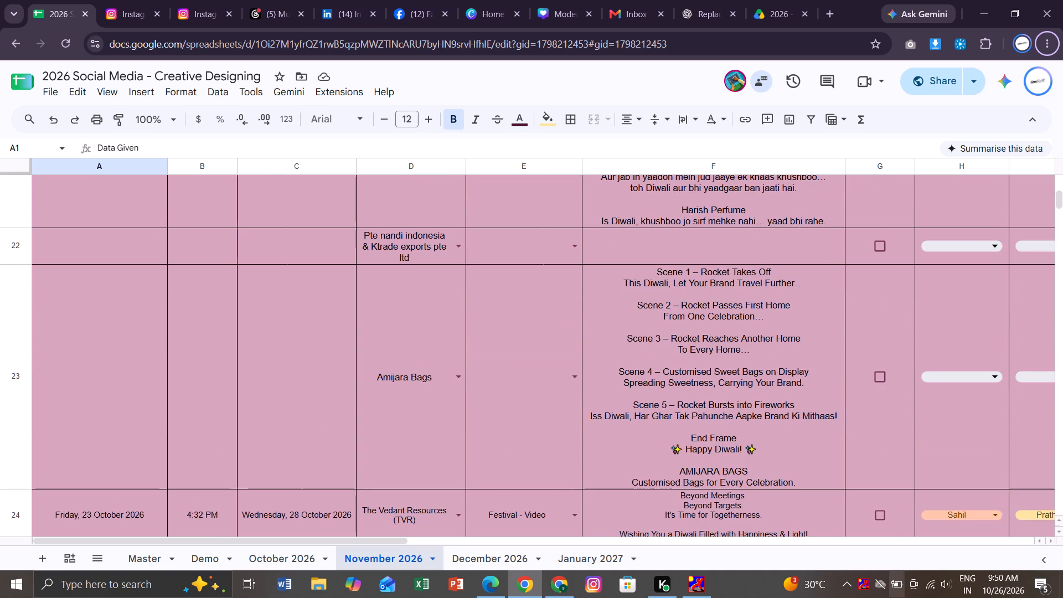
left_click_drag(379, 540, 393, 540)
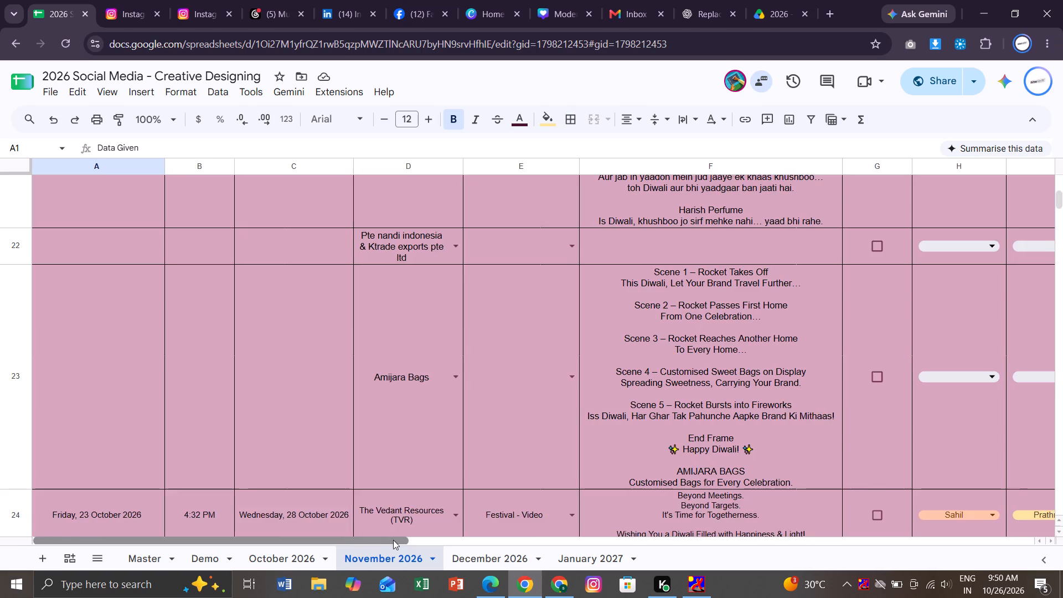
left_click_drag(393, 540, 510, 554)
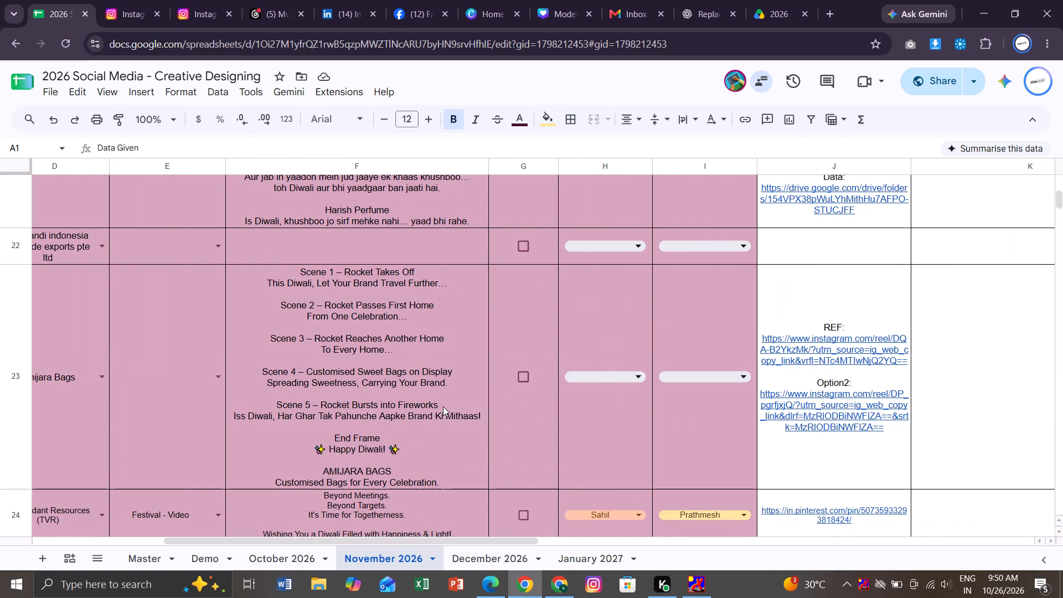
double_click(443, 406)
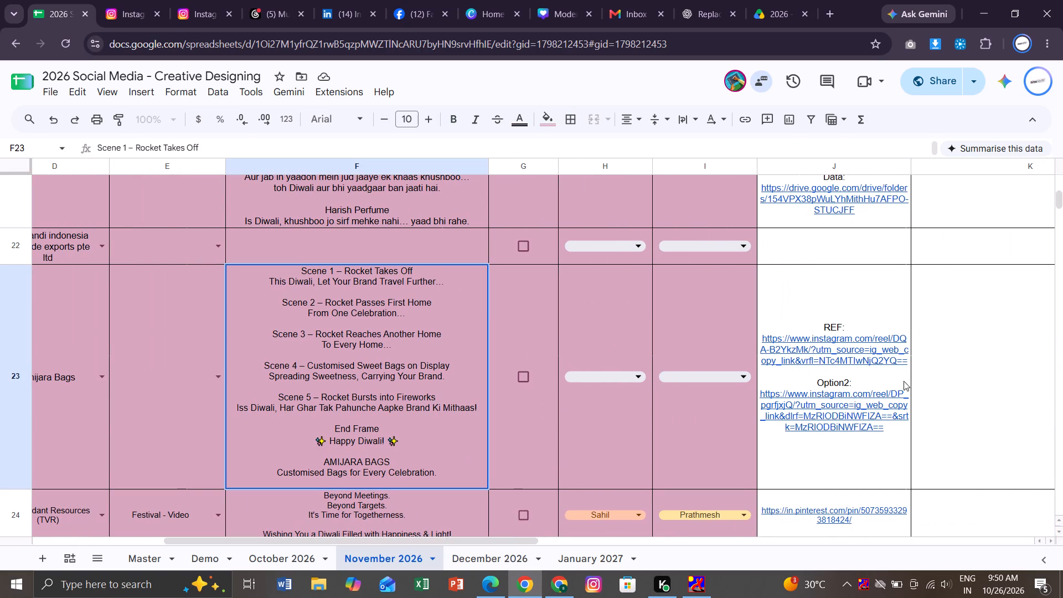
left_click(848, 347)
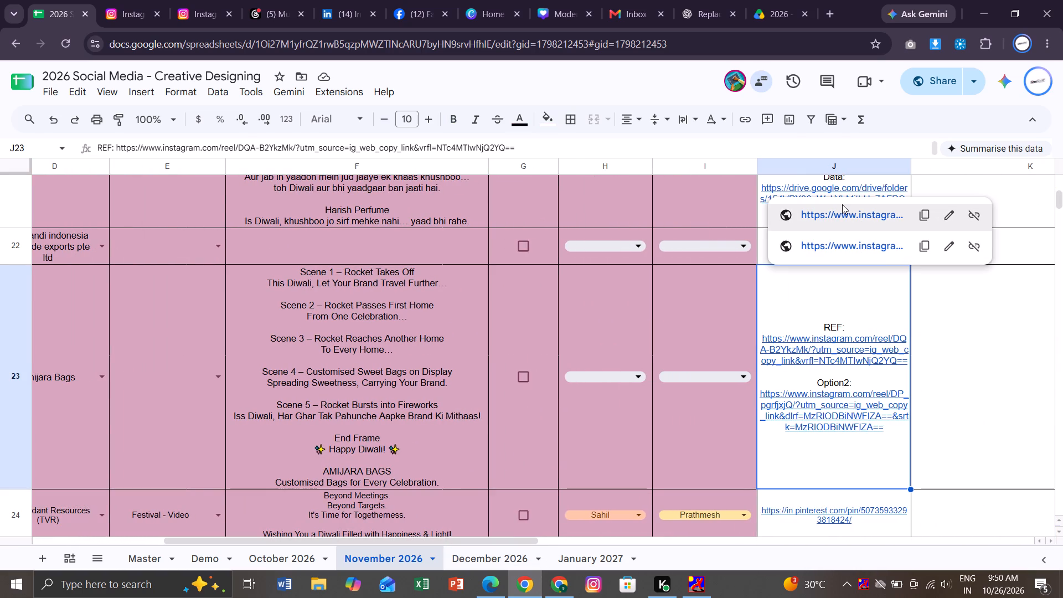
left_click(839, 218)
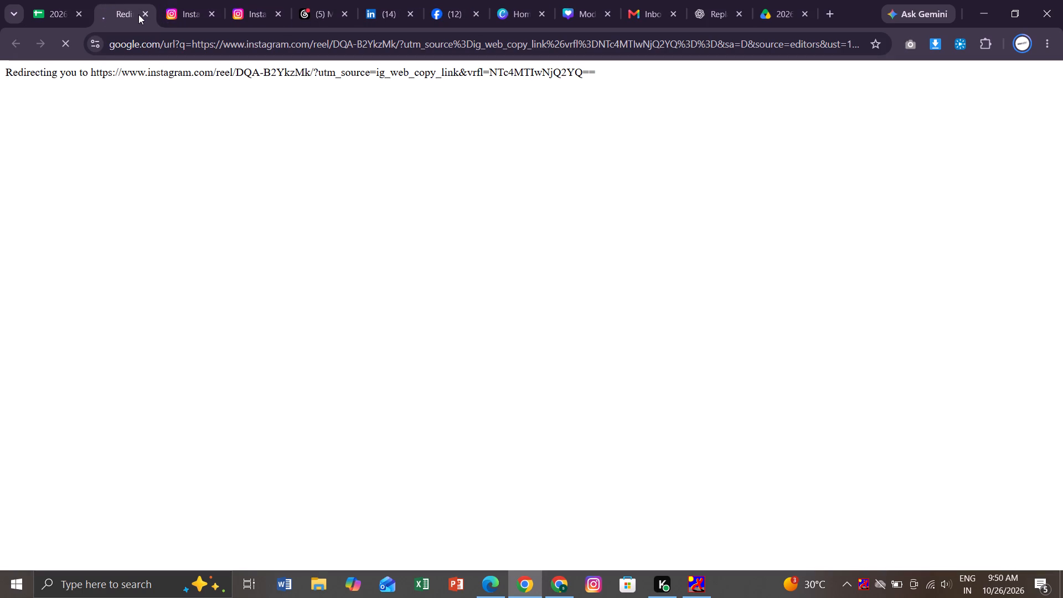
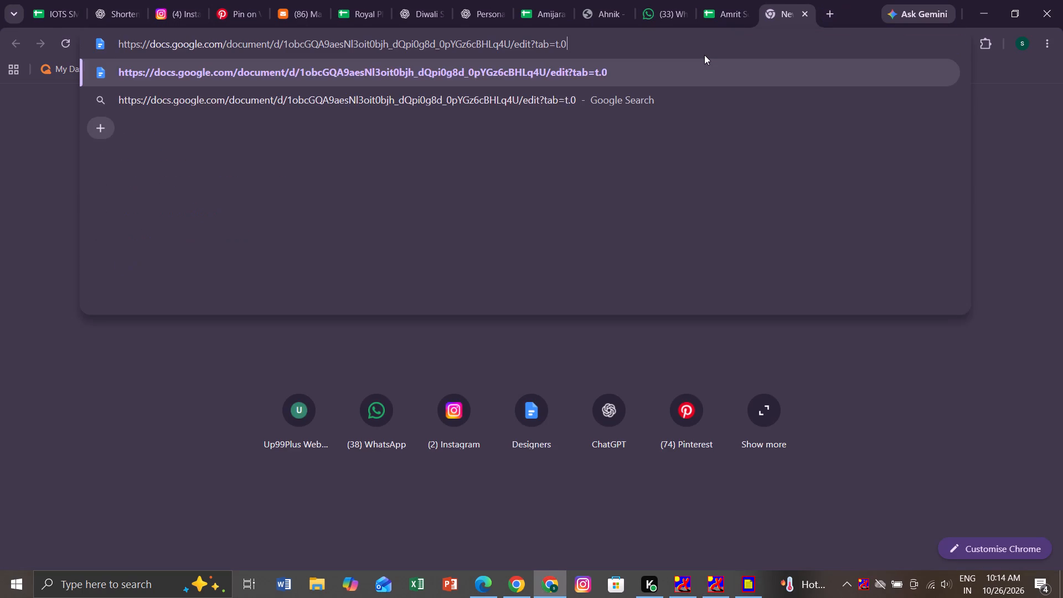
key("Return")
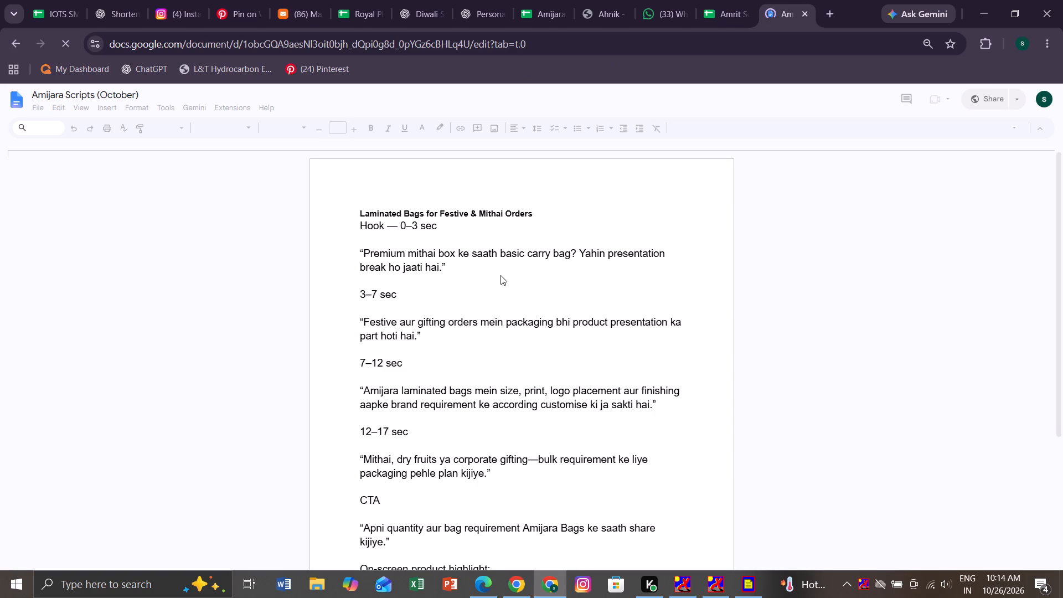
Copy the scene text of the Amijara Bags – Diwali Reel Script (20–25 sec), from Scene 1 – Hook through the closing line.
scroll(503, 277, "down", 20)
scroll(502, 275, "down", 7)
scroll(502, 272, "up", 1)
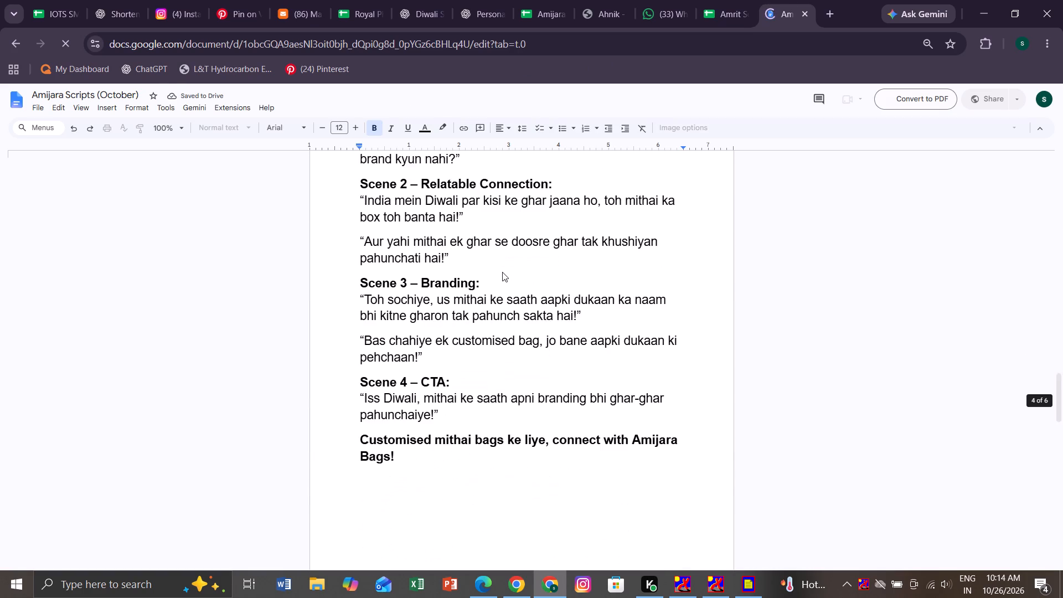
left_click_drag(414, 528, 365, 346)
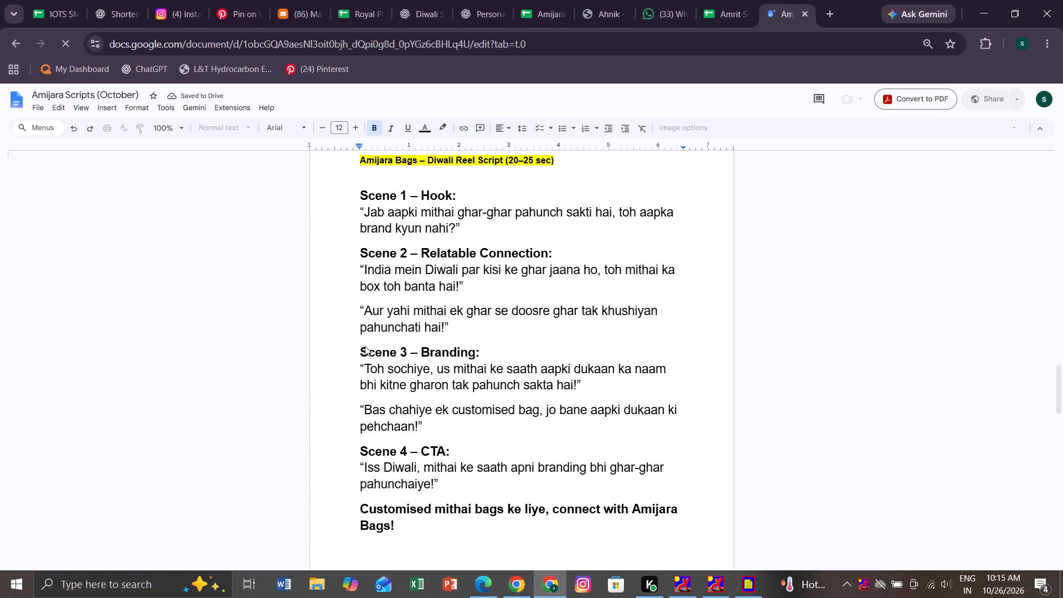
left_click_drag(365, 346, 359, 317)
left_click(358, 210)
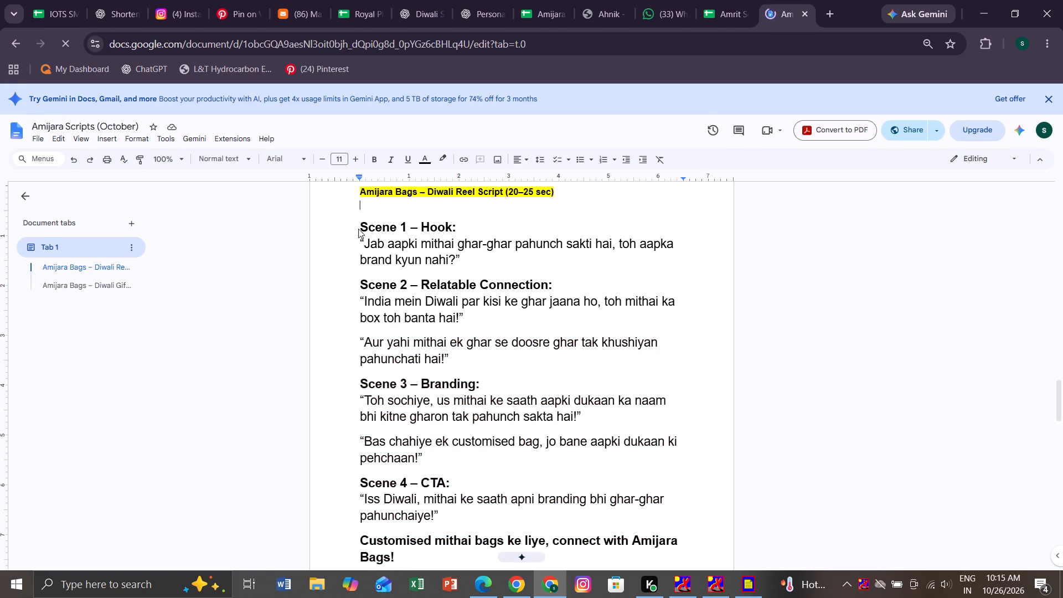
scroll(396, 231, "down", 1)
scroll(396, 233, "up", 1)
scroll(396, 248, "down", 1)
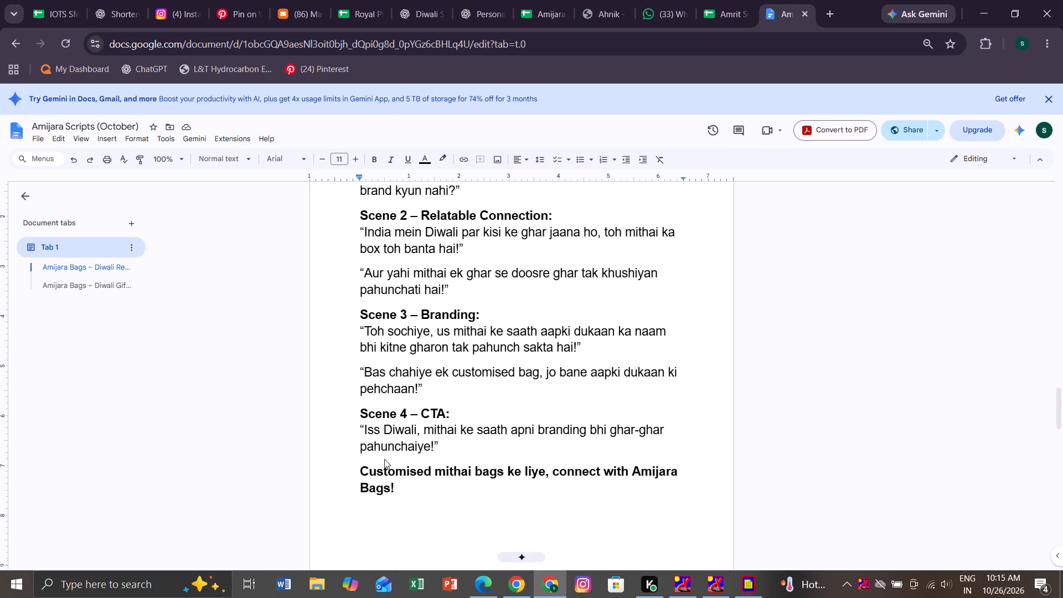
left_click_drag(396, 488, 372, 173)
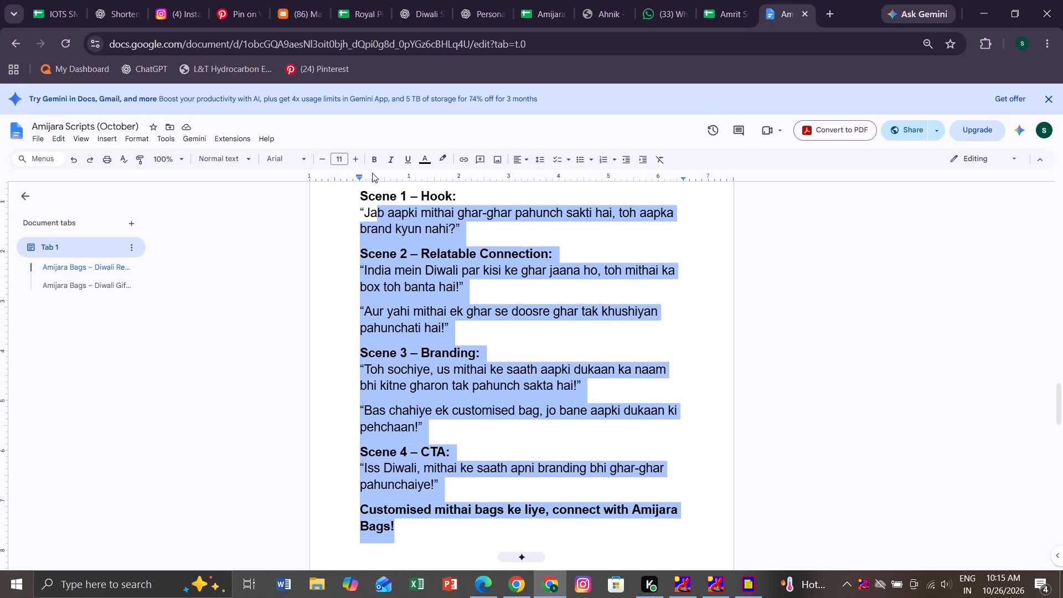
left_click_drag(372, 173, 340, 249)
key("ctrl+c")
key("ctrl+c")
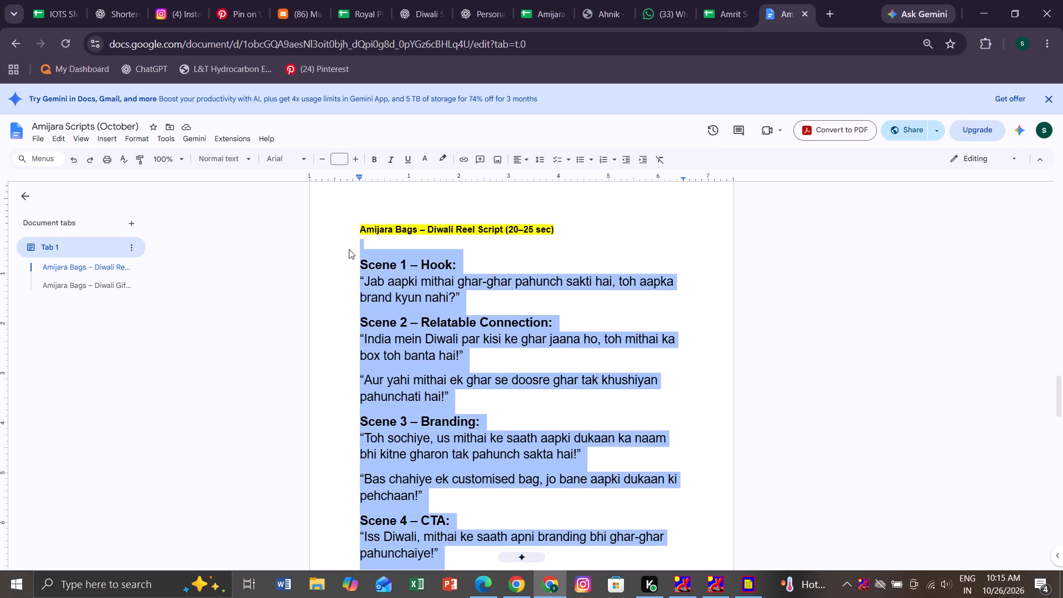
key("alt+Tab")
key("alt+Tab")
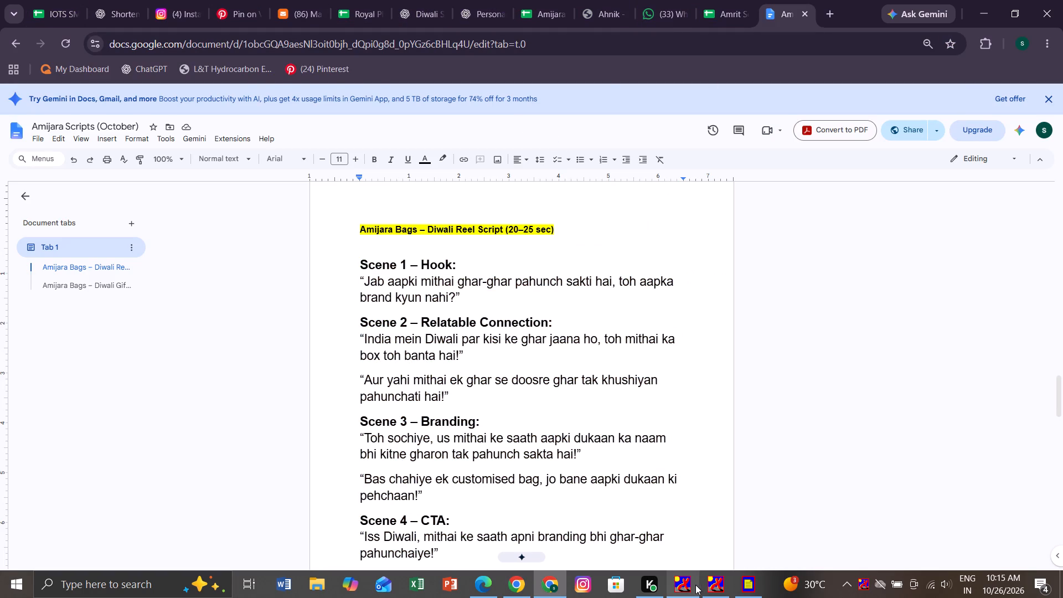
key("alt+Tab")
left_click(717, 589)
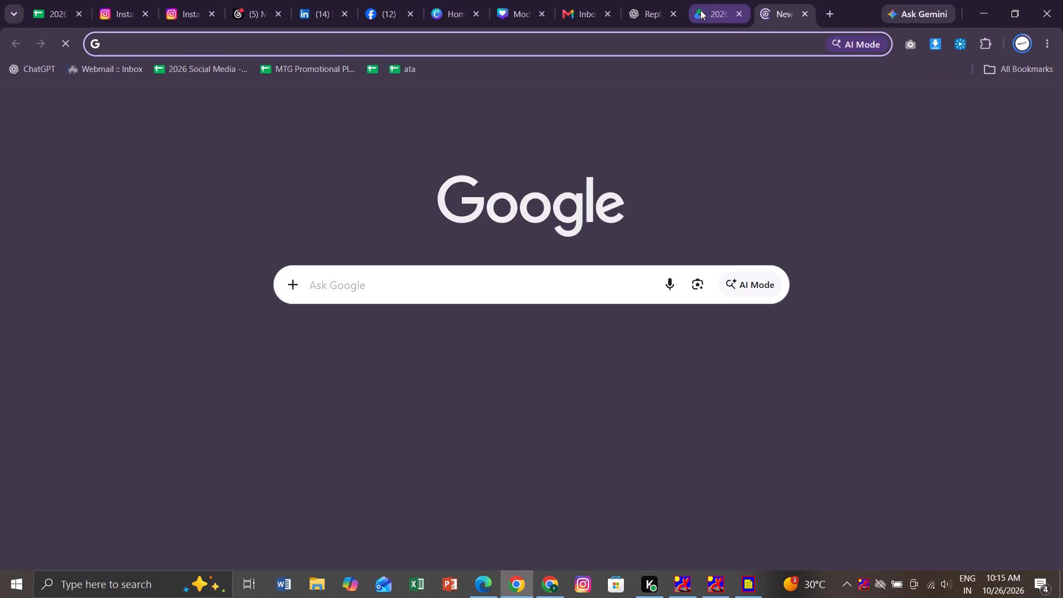
left_click(704, 11)
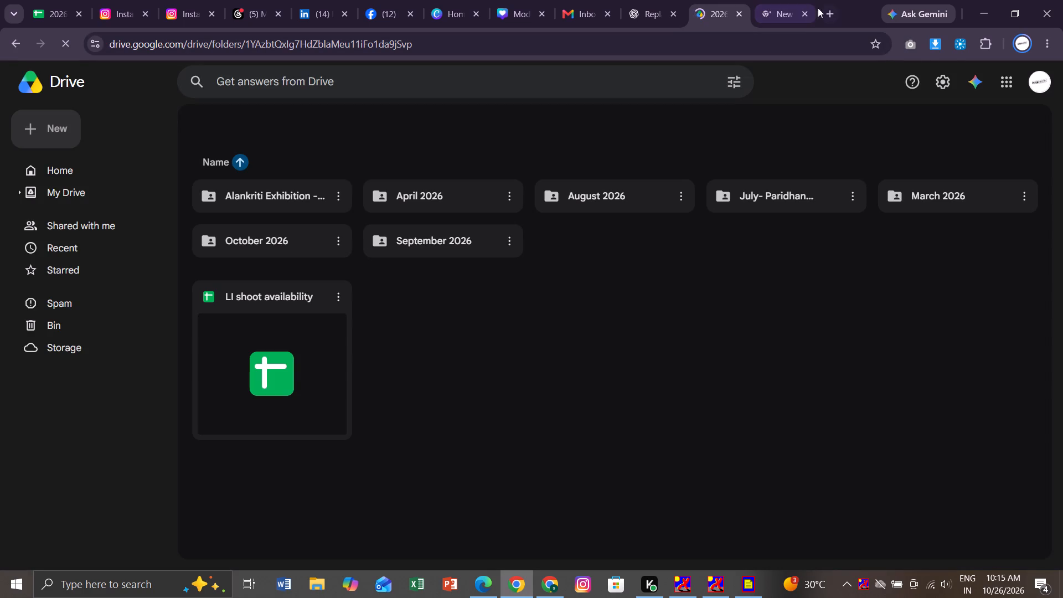
left_click(808, 18)
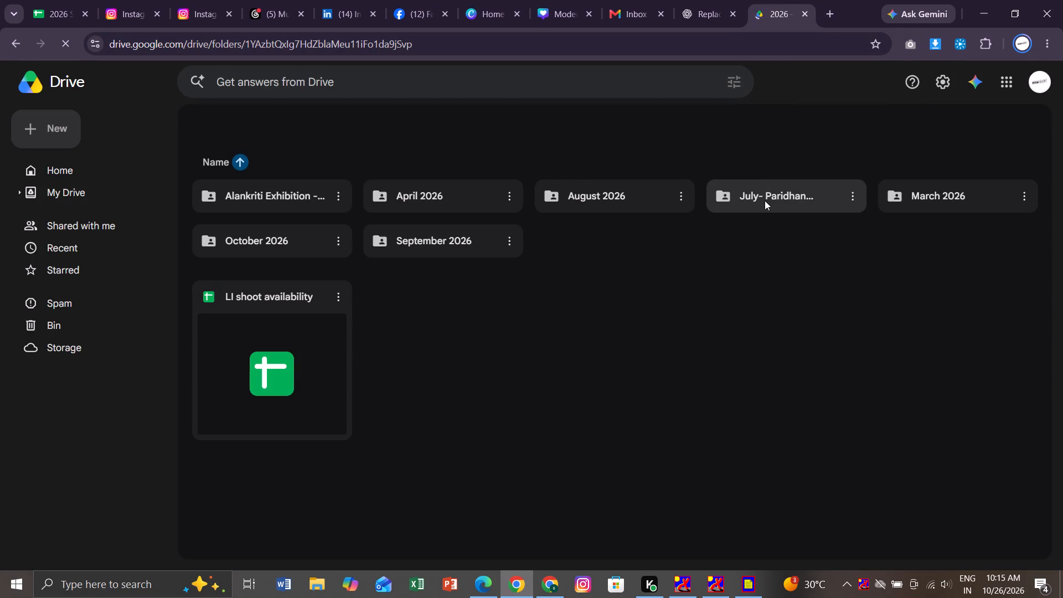
left_click(826, 19)
left_click(618, 40)
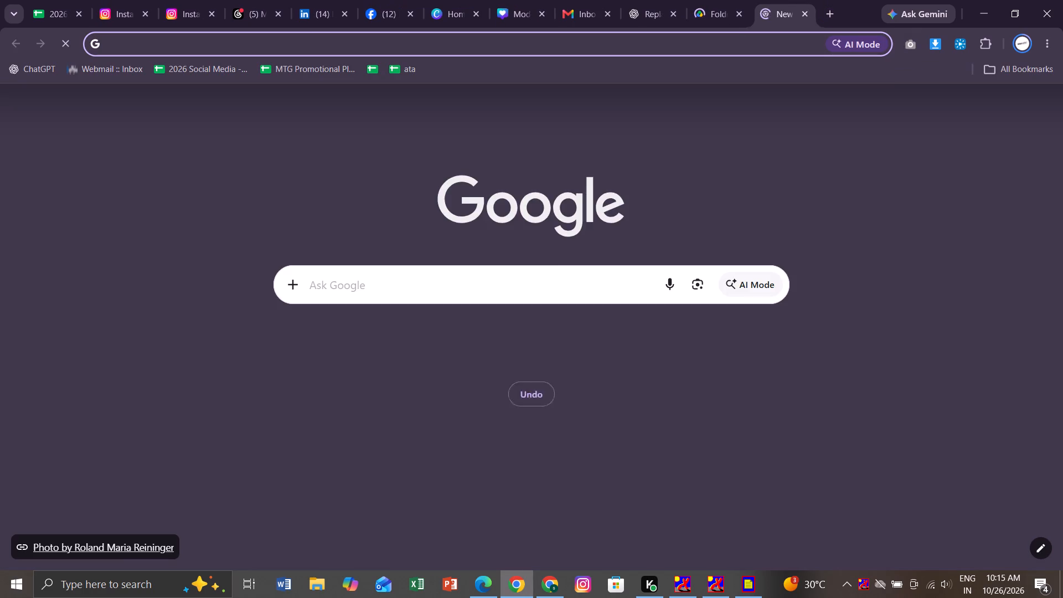
key("ctrl+v")
key("Return")
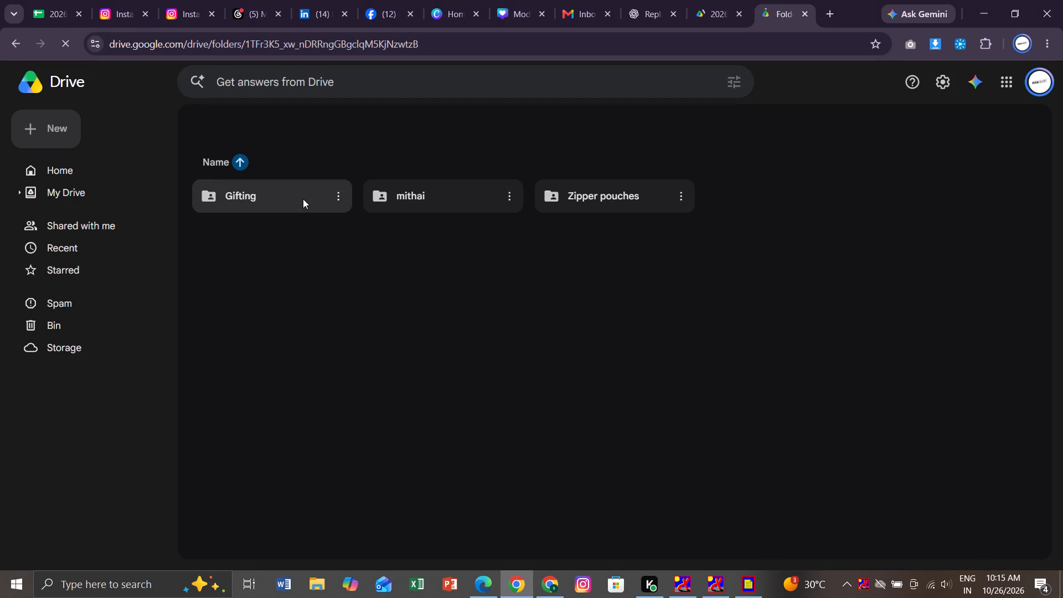
key("alt+Tab")
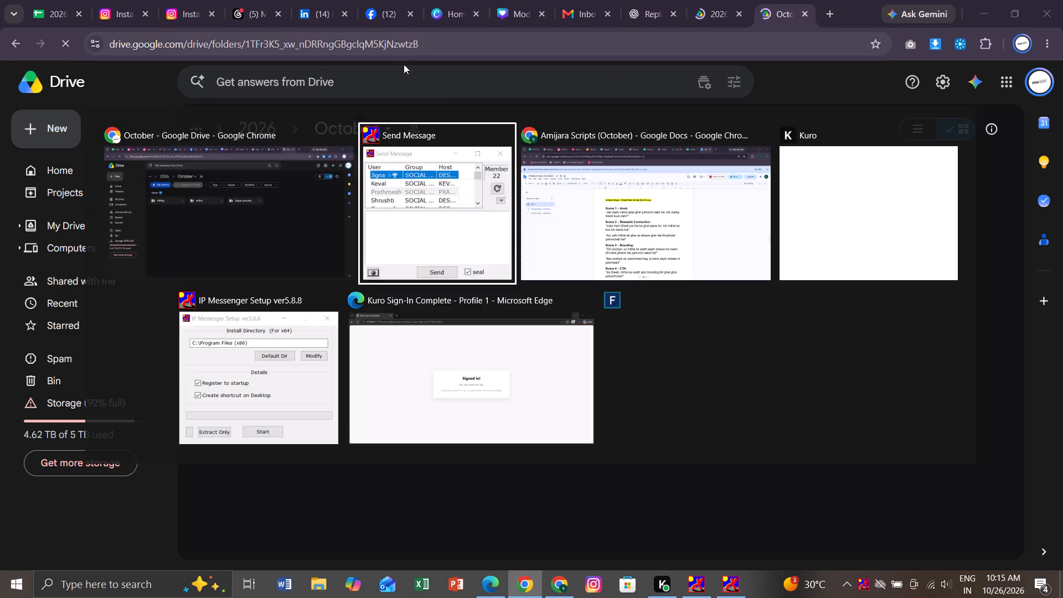
key("alt+Tab")
left_click(609, 225, "alt")
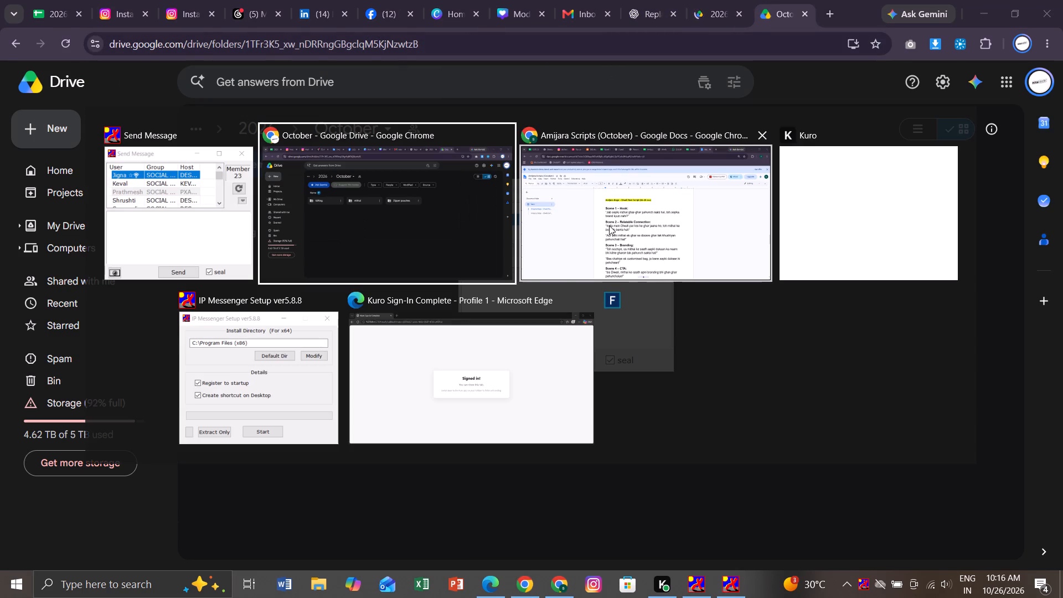
scroll(512, 306, "down", 1)
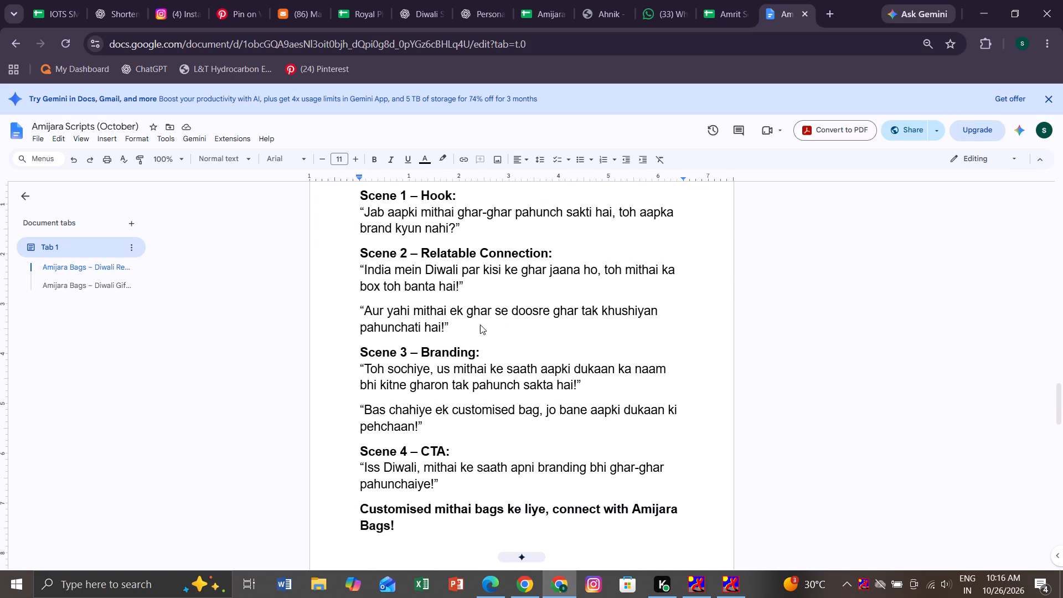
scroll(524, 312, "down", 6)
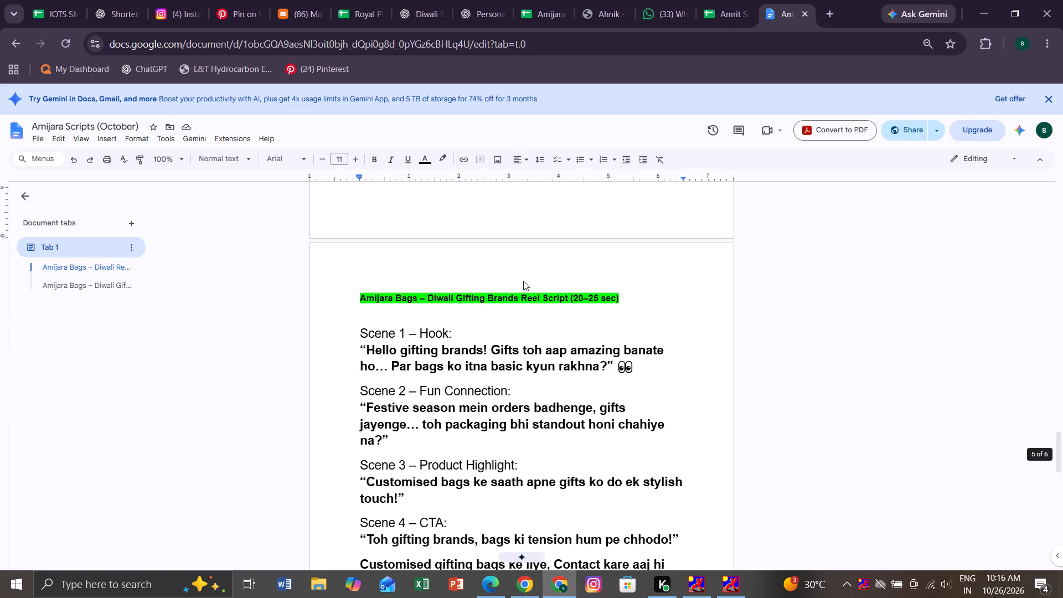
scroll(523, 281, "down", 1)
scroll(521, 281, "up", 6)
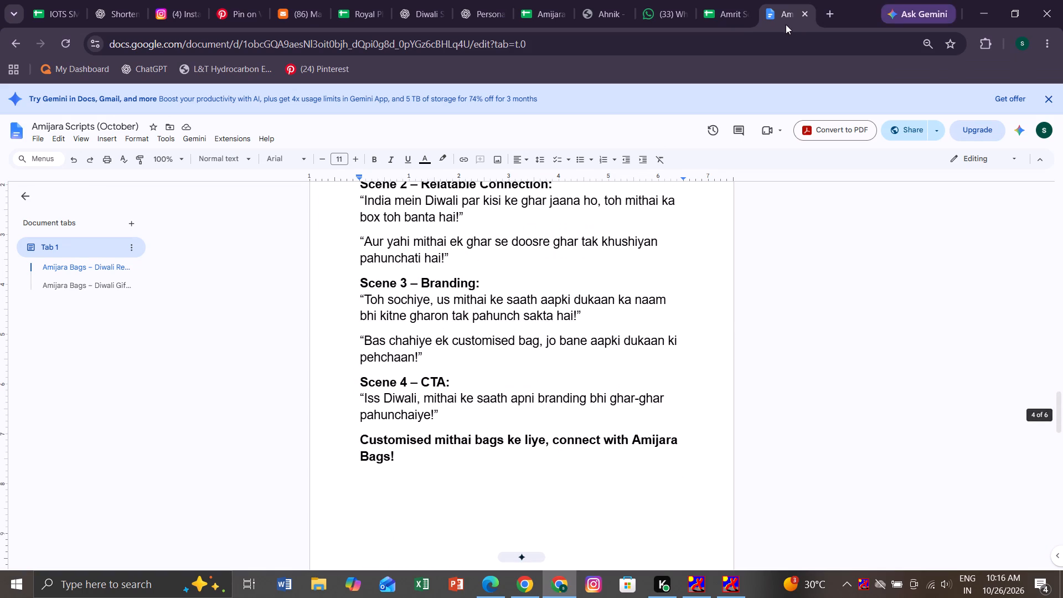
key("alt+Tab")
key("alt+Tab")
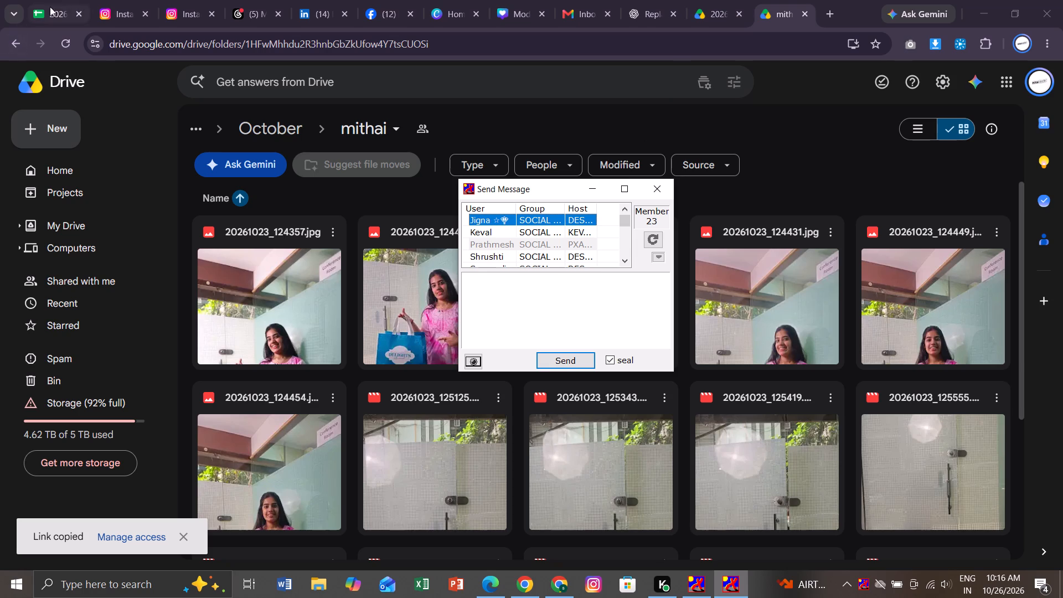
left_click(50, 7)
key("ctrl+v")
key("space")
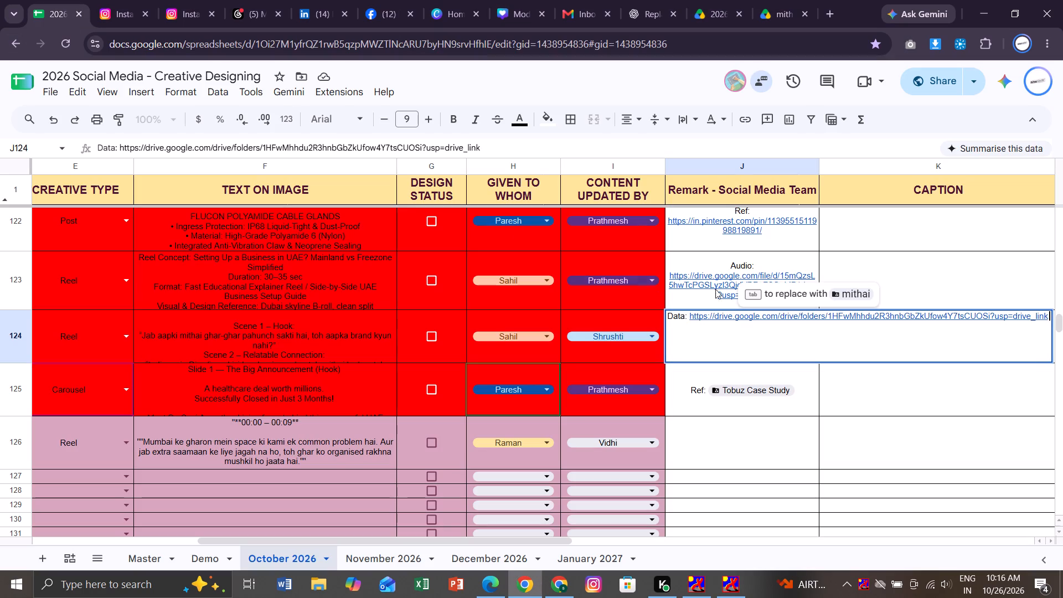
left_click(945, 265)
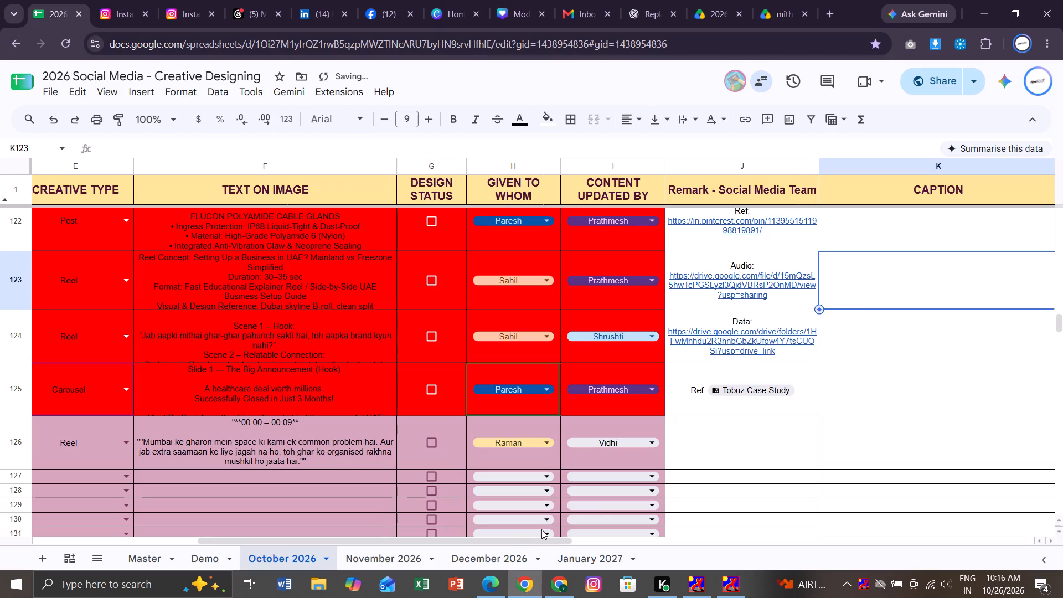
Start a new entry in row 127 of the October 2026 sheet with Date Given Monday, 26 October 2026 and time 10.16.
left_click_drag(510, 543, 204, 544)
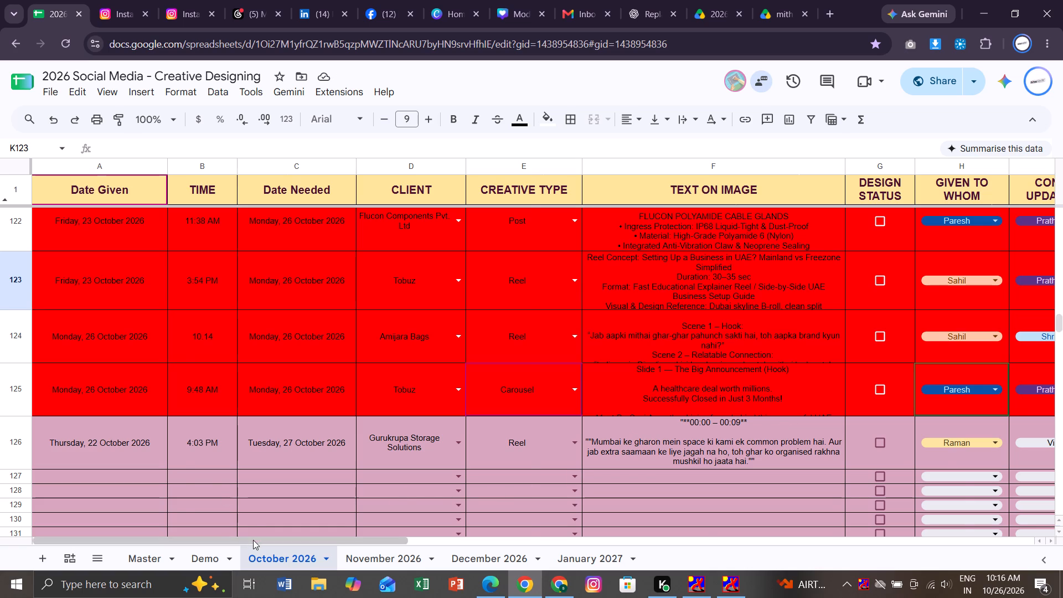
left_click_drag(253, 540, 177, 510)
scroll(174, 445, "down", 1)
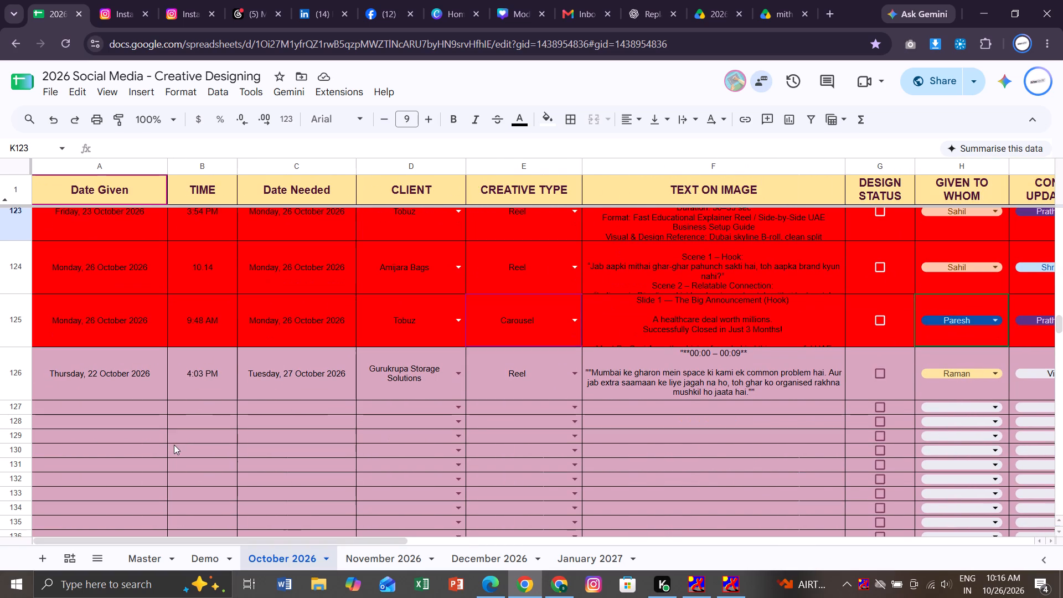
double_click(88, 413)
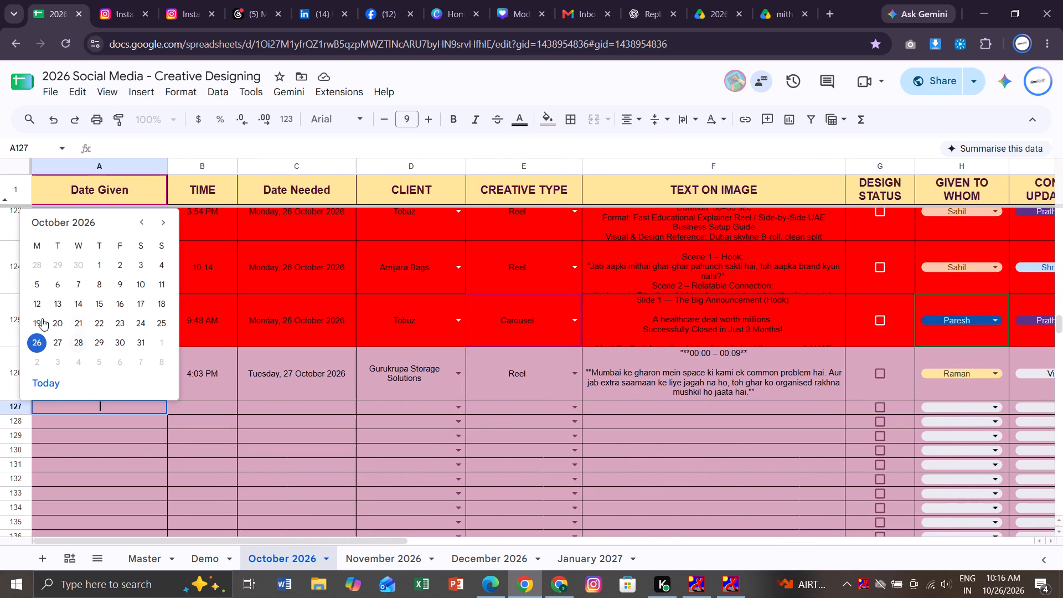
left_click(35, 348)
left_click(207, 409)
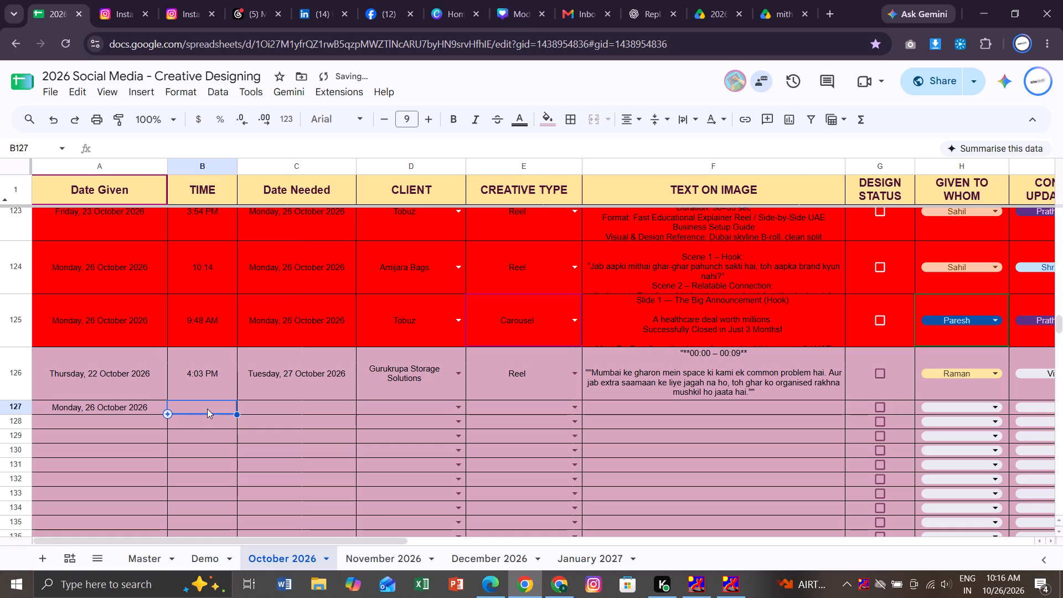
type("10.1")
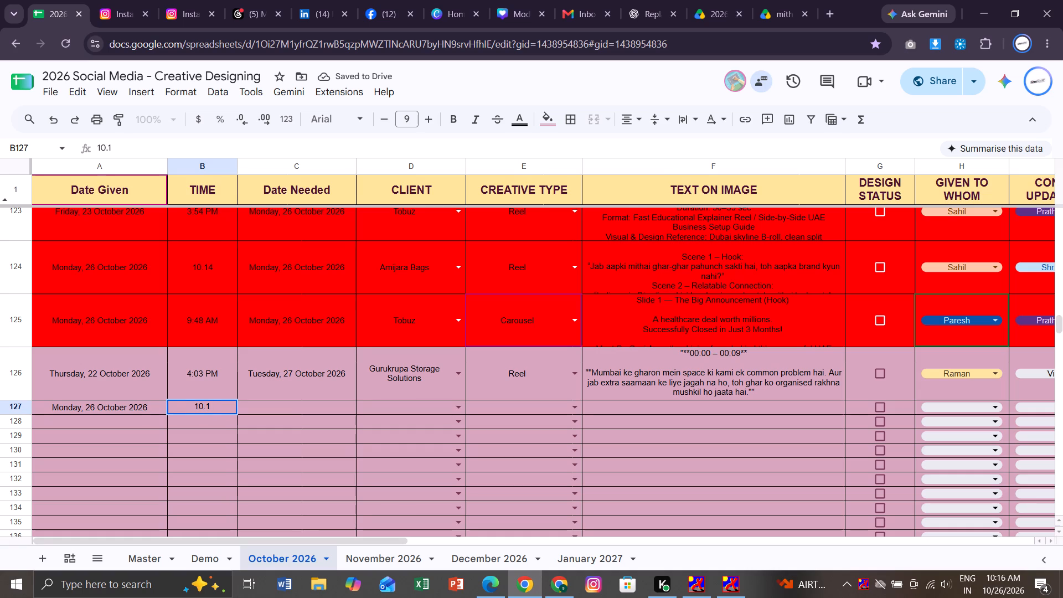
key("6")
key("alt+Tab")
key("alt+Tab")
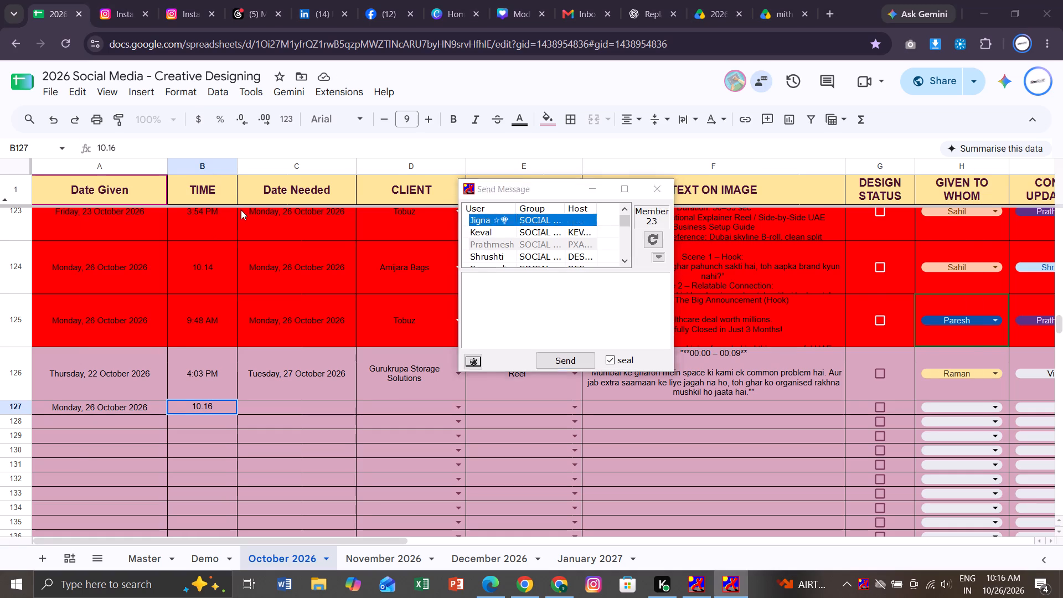
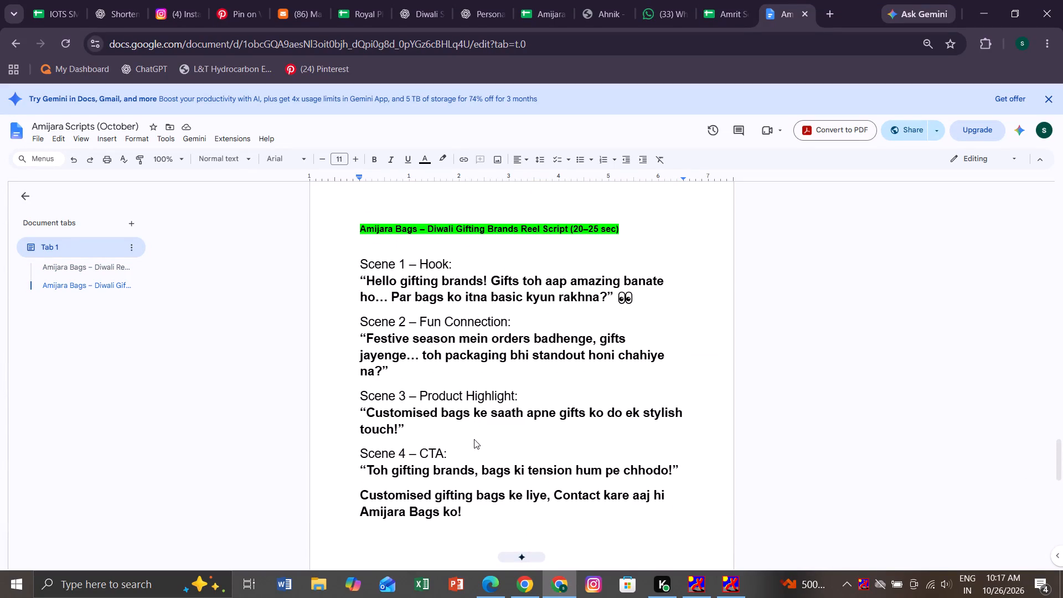
Copy the Diwali Gifting Brands reel script from Scene 1 through the closing contact line and switch to the creative designing sheet.
left_click_drag(463, 516, 351, 253)
key("ctrl+c")
key("ctrl+c")
key("alt+Tab")
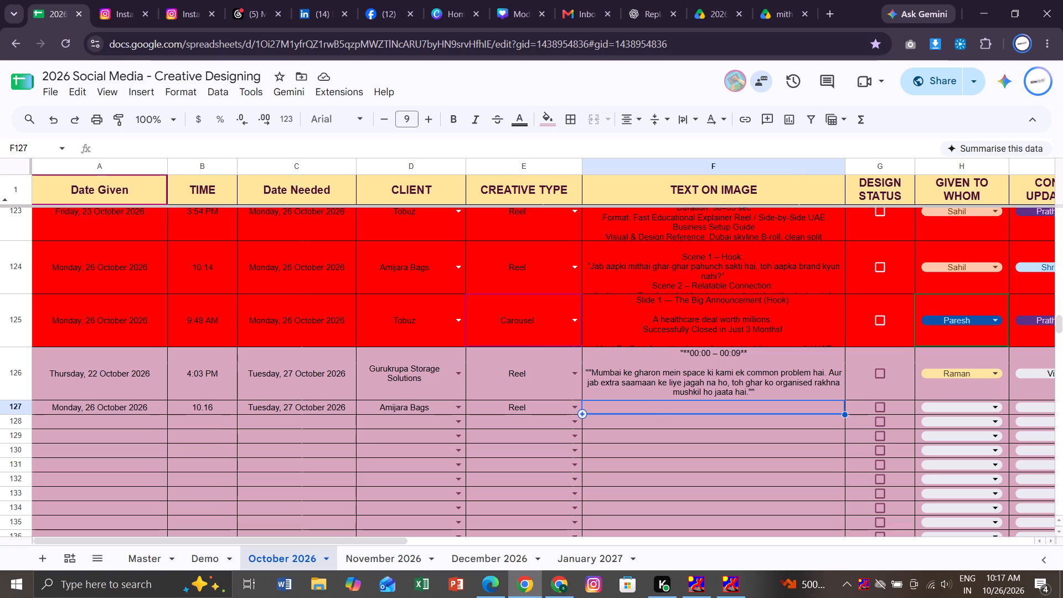
Paste the copied Diwali gifting brands reel script into the Text on Image cell of row 127.
double_click(657, 410)
key("ctrl+v")
left_click(664, 358)
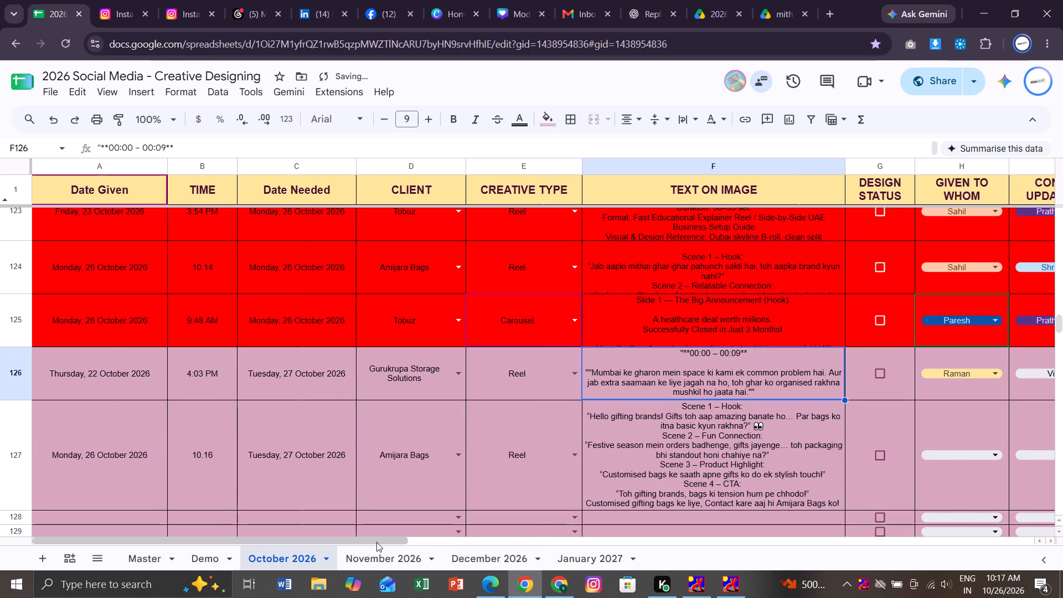
Assign the row 127 Amijara Bags reel to Sahil and set Content Updated By to Shrushti.
left_click_drag(376, 542, 517, 539)
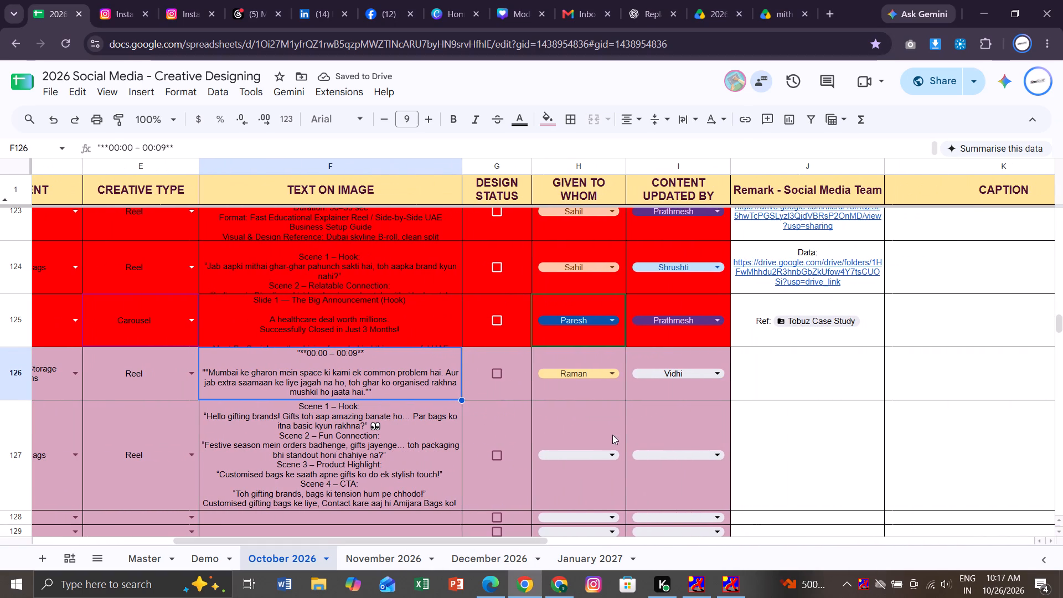
left_click(596, 459)
left_click(584, 447)
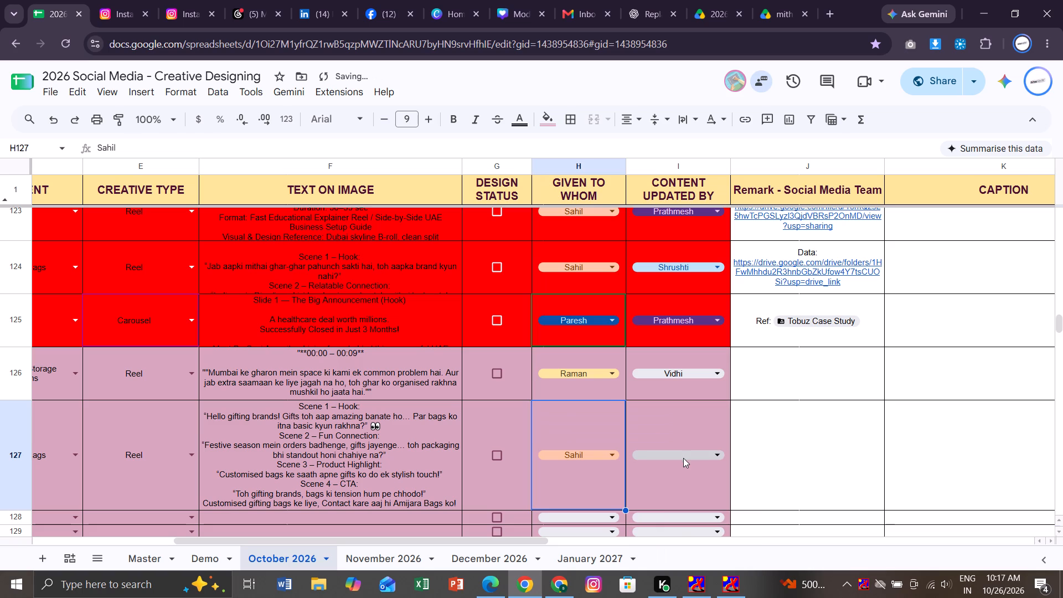
left_click(683, 458)
left_click(672, 472)
Start the Social Media Team remark for row 127 with the label "Data:".
left_click(792, 446)
type("Data")
key("shift+colon")
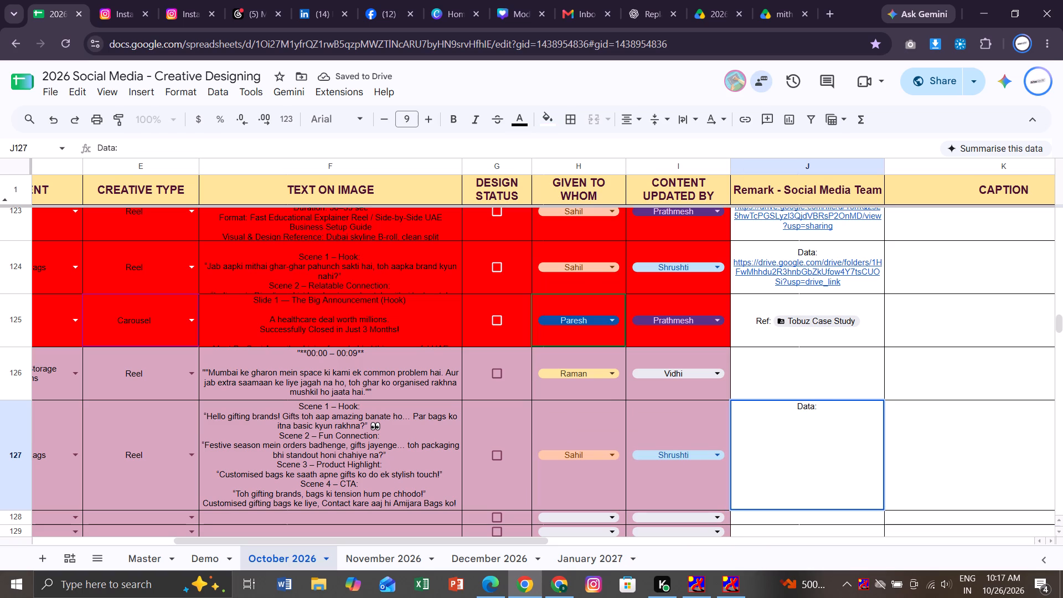
key("space")
key("space")
key("Tab")
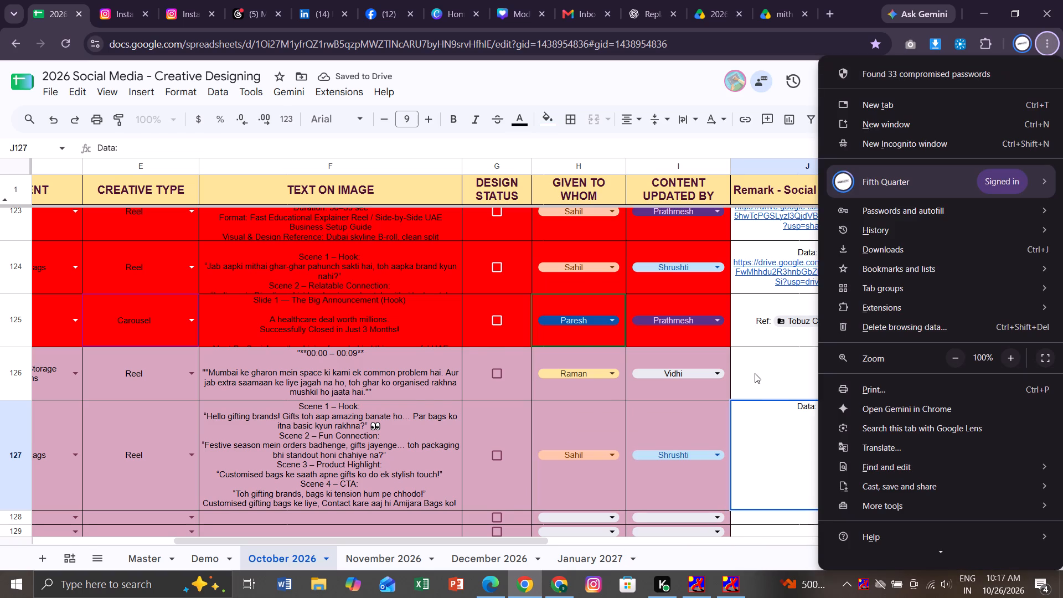
key("alt+Tab")
left_click(763, 274)
key("alt+Tab")
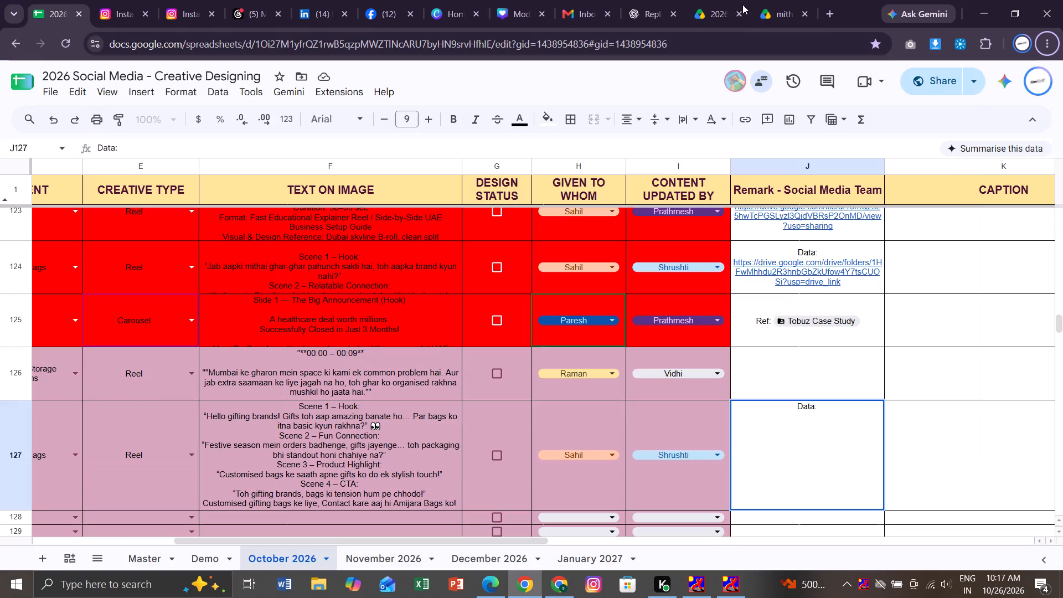
Copy the link to the Gifting folder inside the October folder in Google Drive.
left_click(776, 22)
left_click(283, 132)
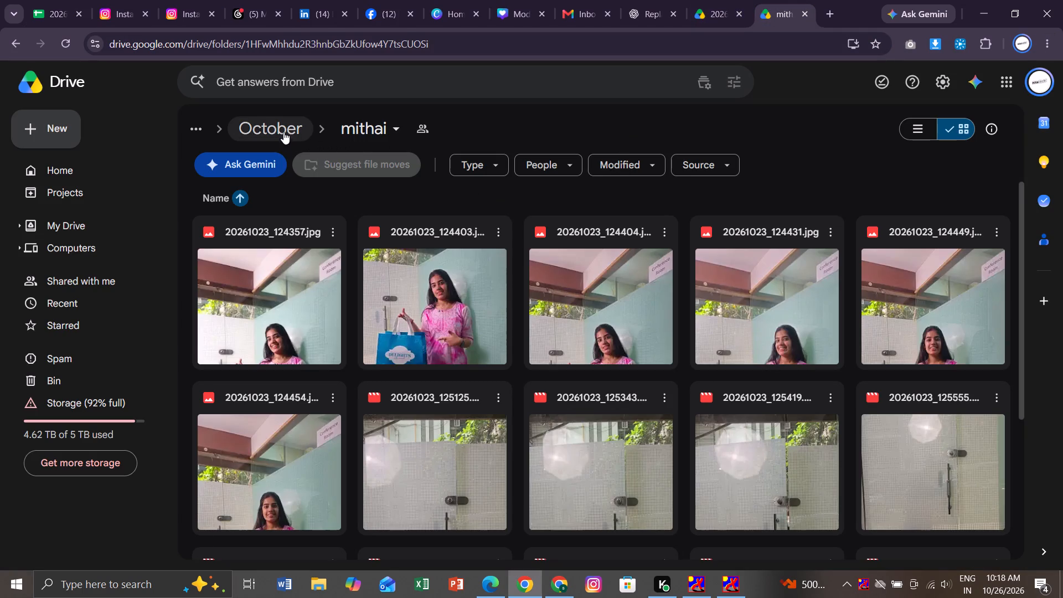
left_click(333, 226)
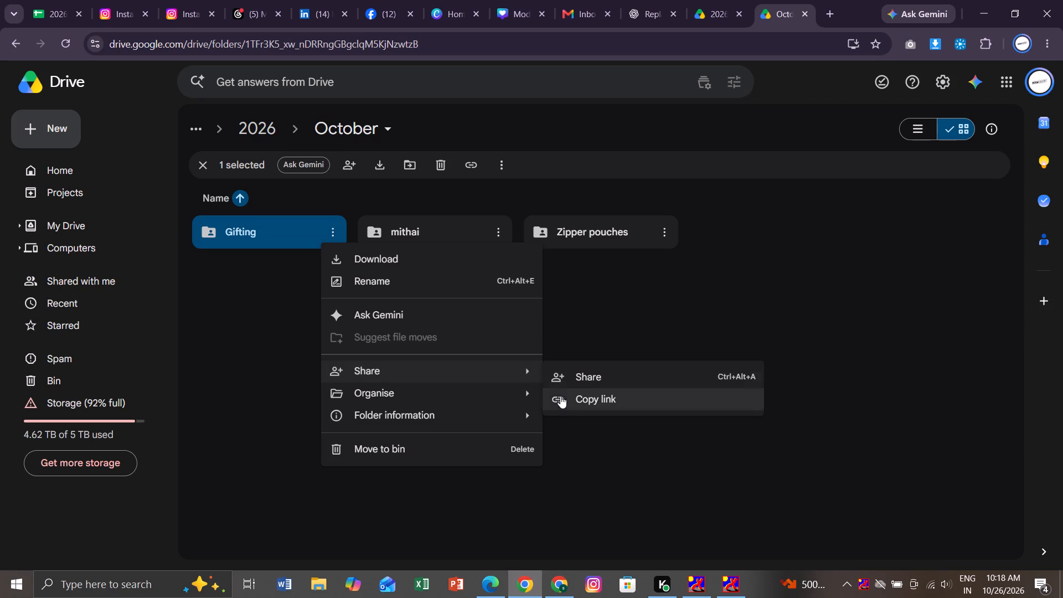
left_click(563, 399)
key("alt+Tab")
key("alt+Tab")
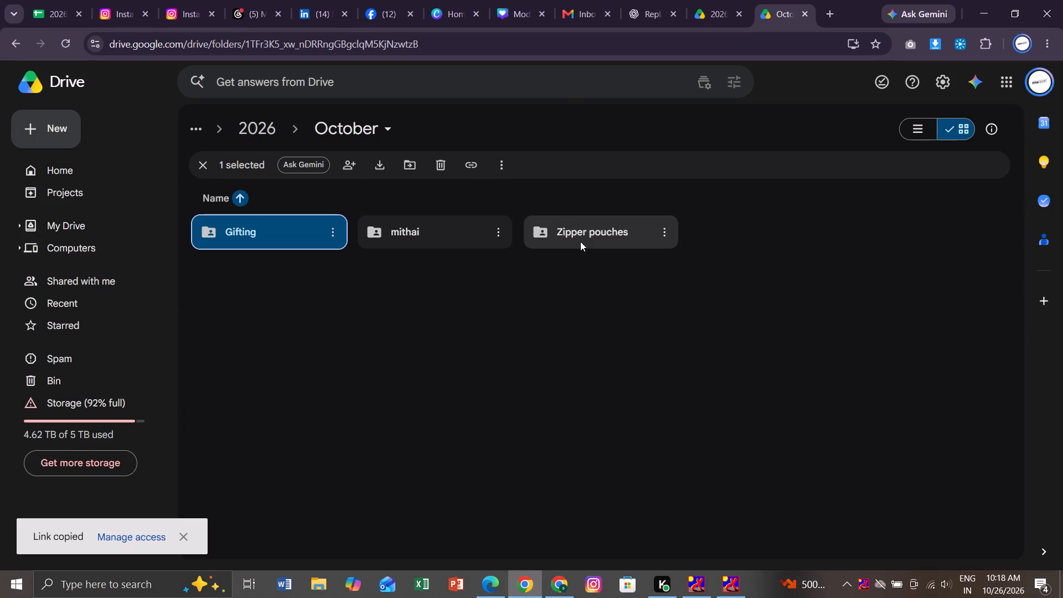
Paste the Gifting folder link after "Data:" in the row 127 remark, separated from the label by a space.
left_click(45, 12)
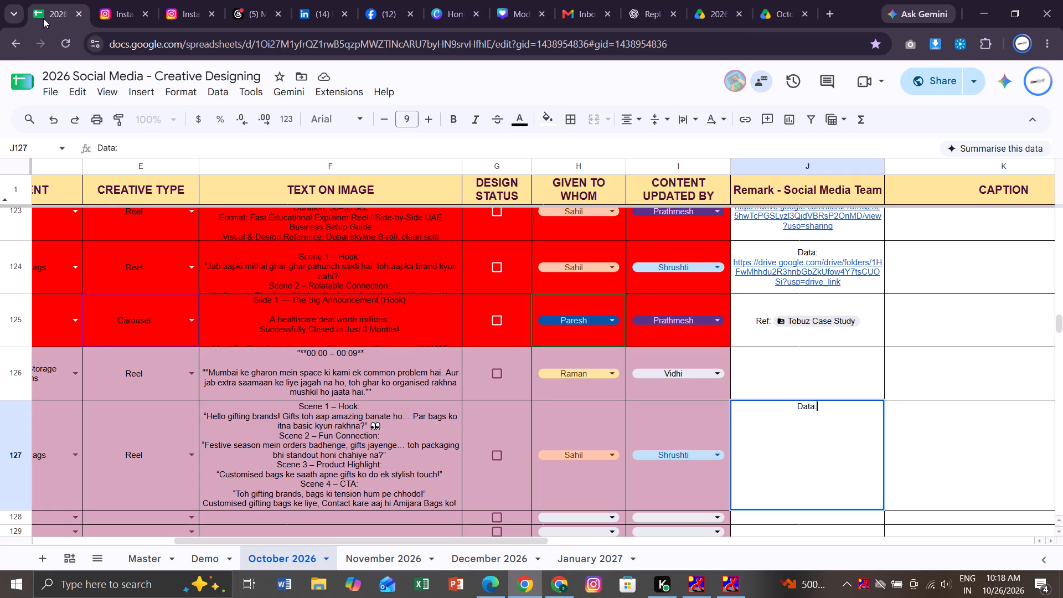
key("ctrl+v")
key("space")
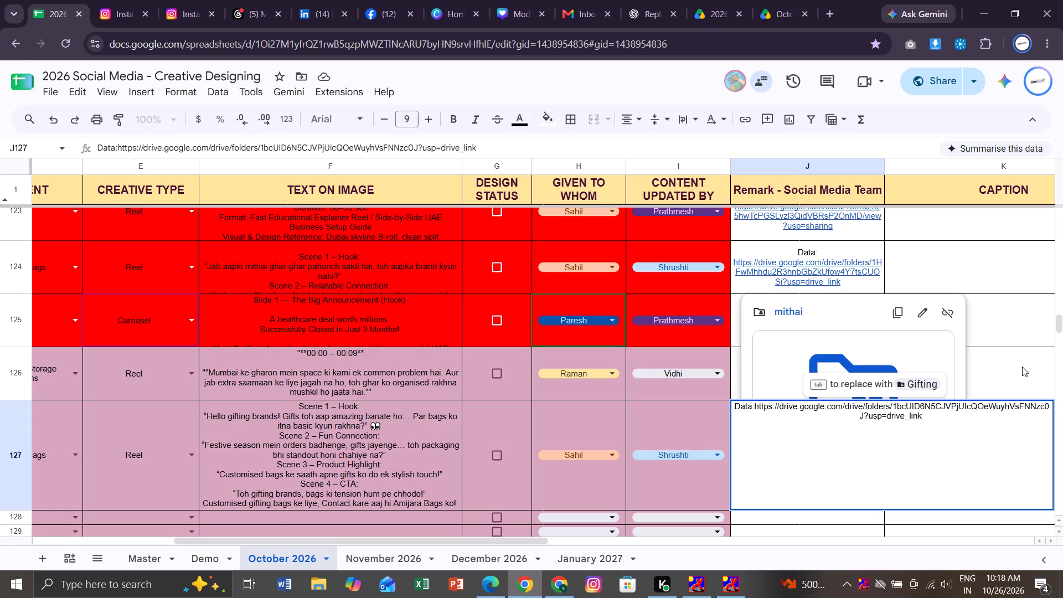
left_click(921, 419)
key("space")
left_click(969, 334)
double_click(835, 468)
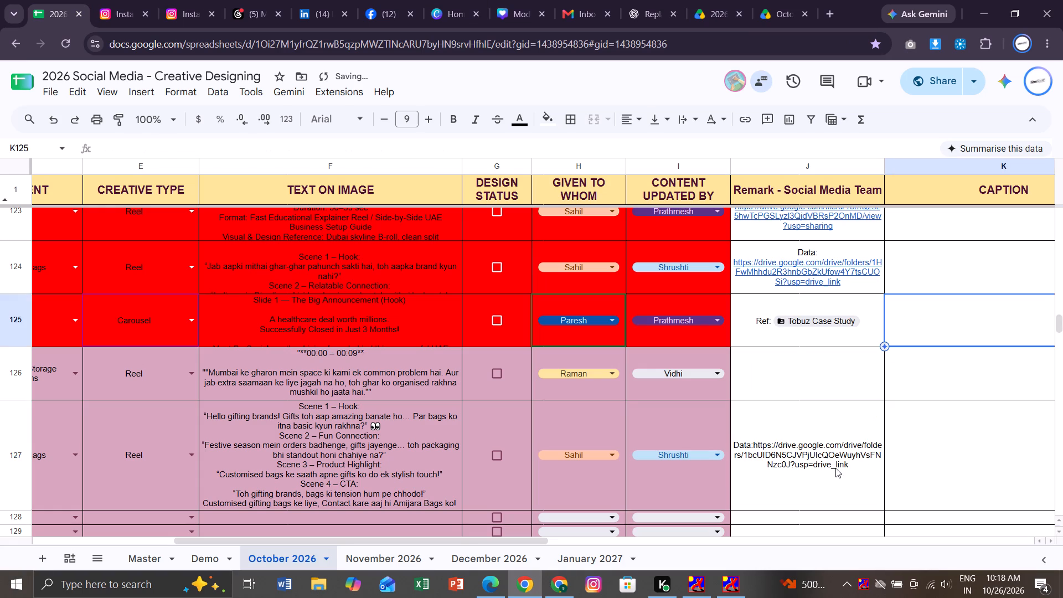
left_click(754, 406)
key("space")
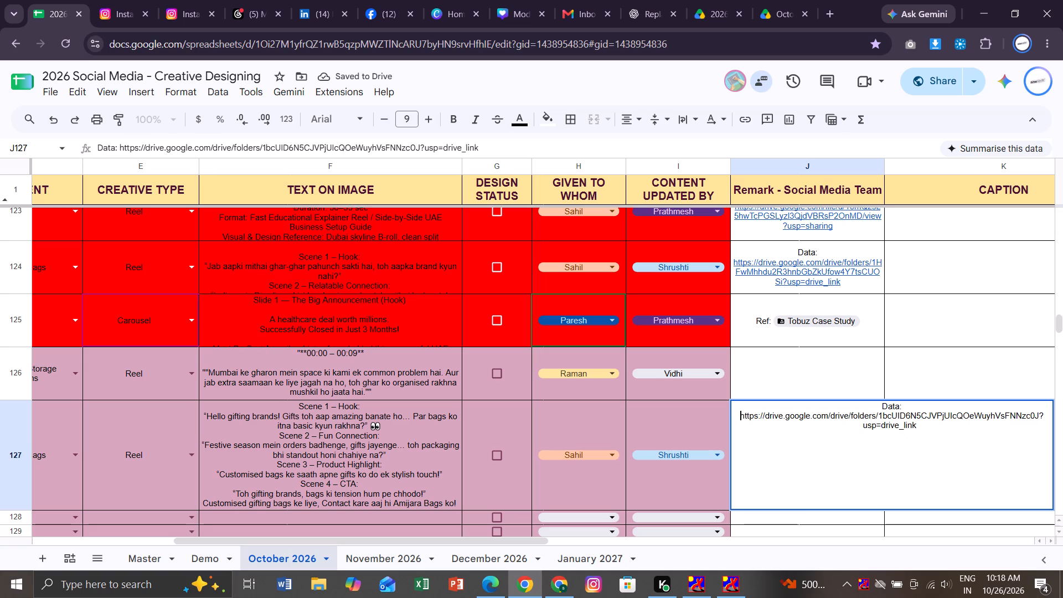
left_click(916, 425)
key("space")
left_click(932, 362)
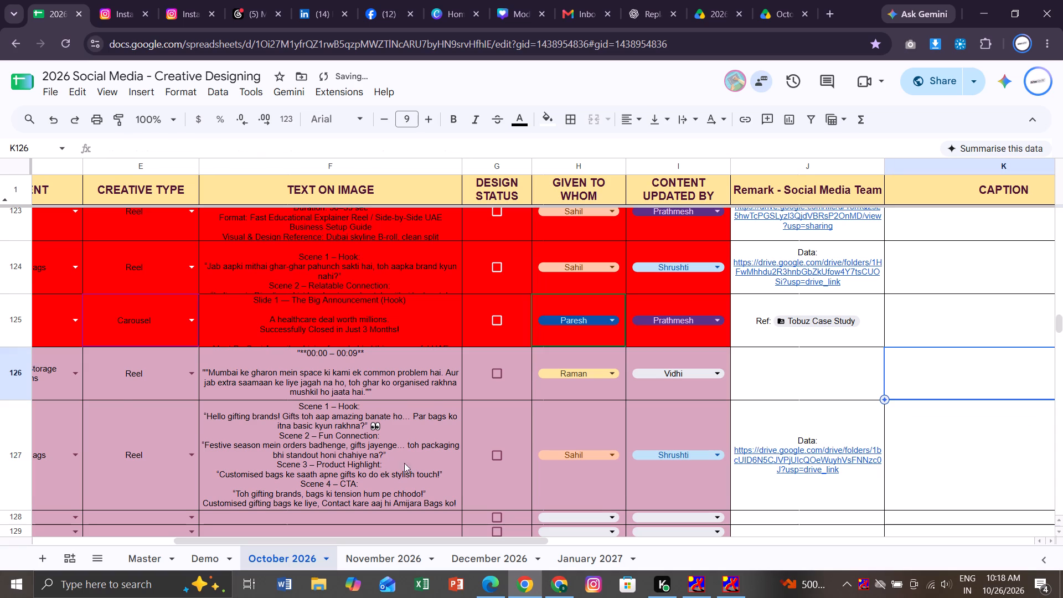
In row 128, enter Date Given 26 October 2026, time 10.18 and Date Needed 28 October 2026.
scroll(399, 465, "down", 1)
left_click_drag(414, 542, 236, 522)
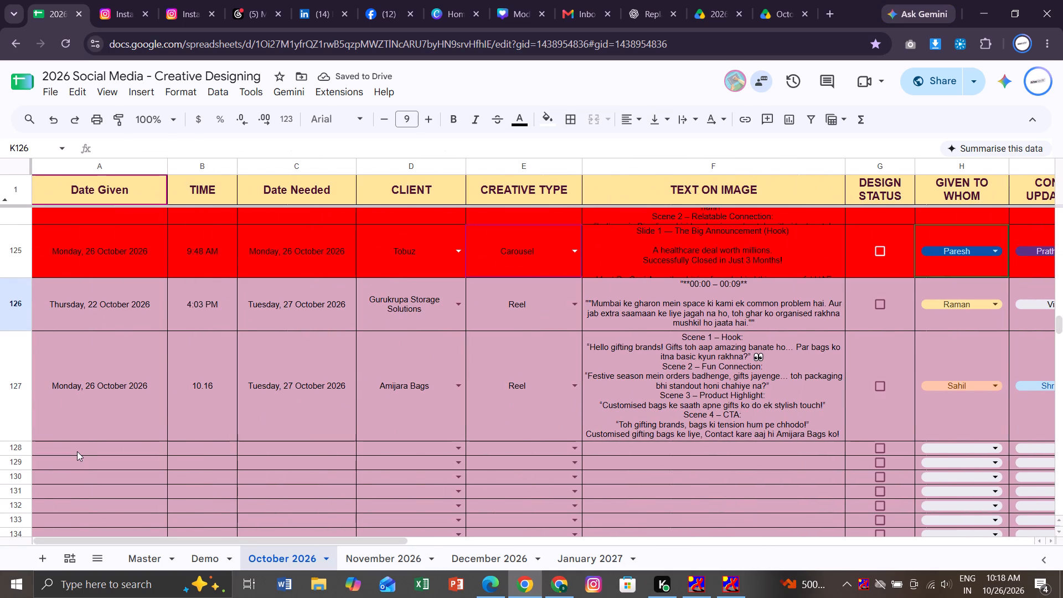
double_click(77, 451)
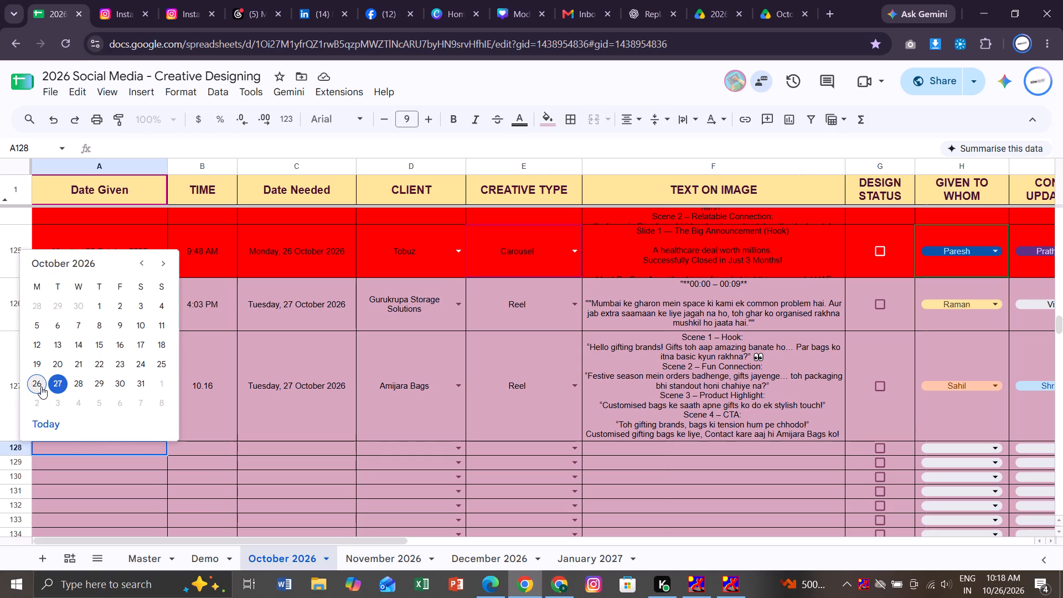
left_click(41, 386)
left_click(188, 452)
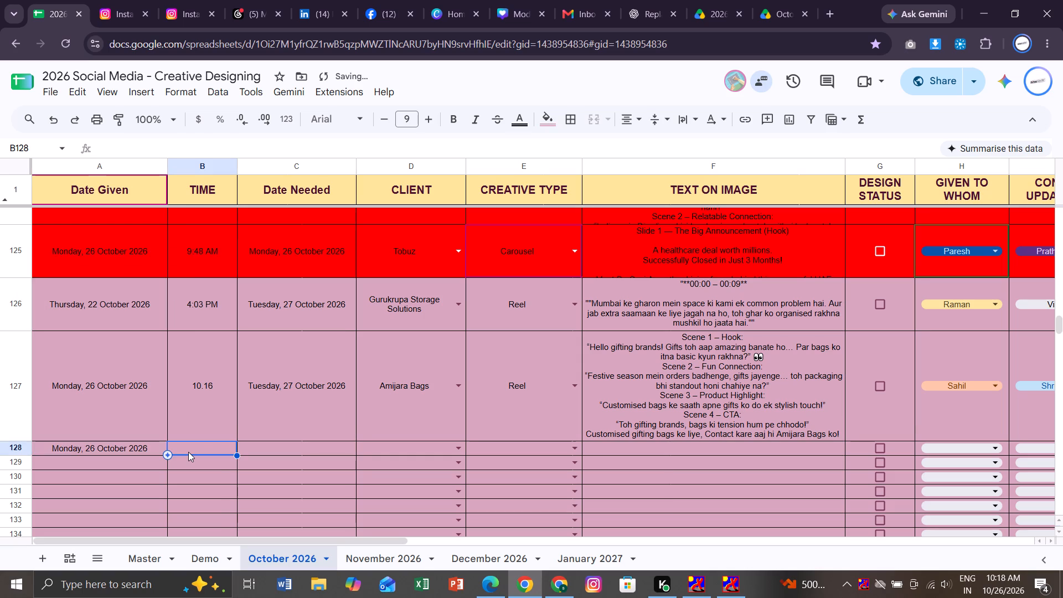
type("10.1")
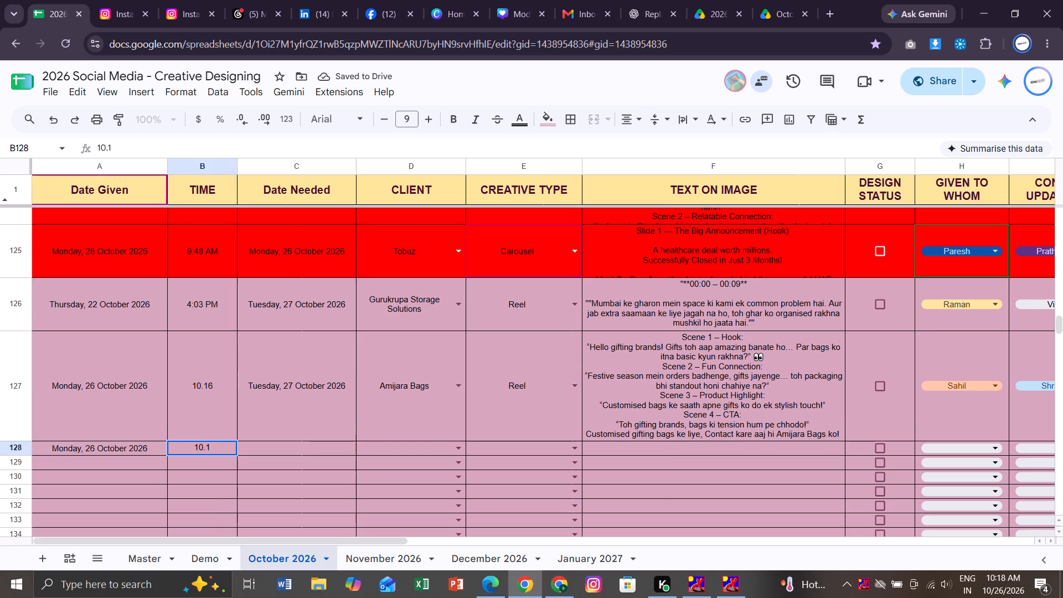
key("8")
double_click(255, 450)
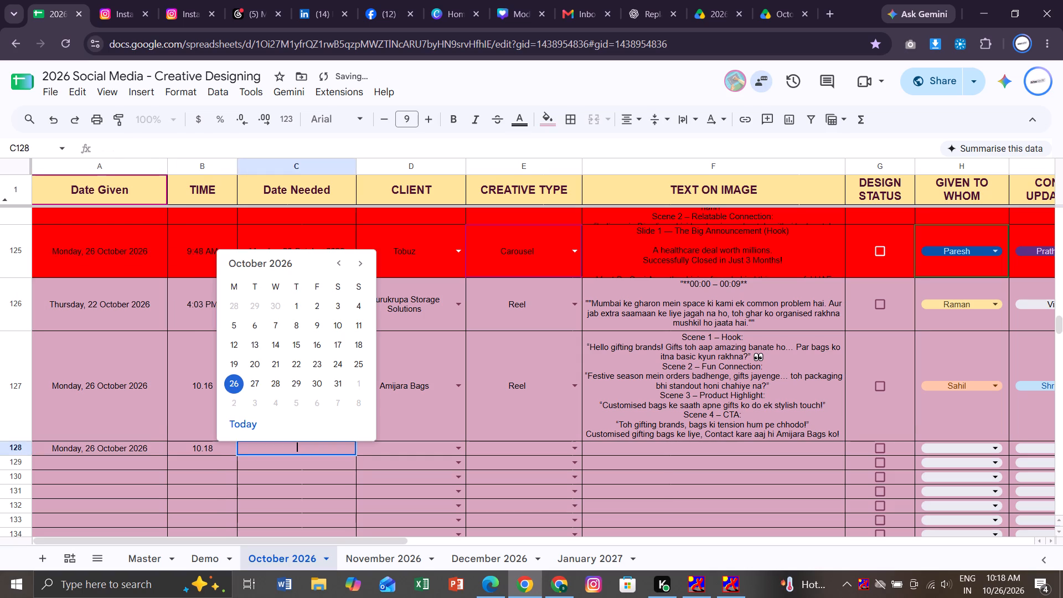
left_click(260, 474)
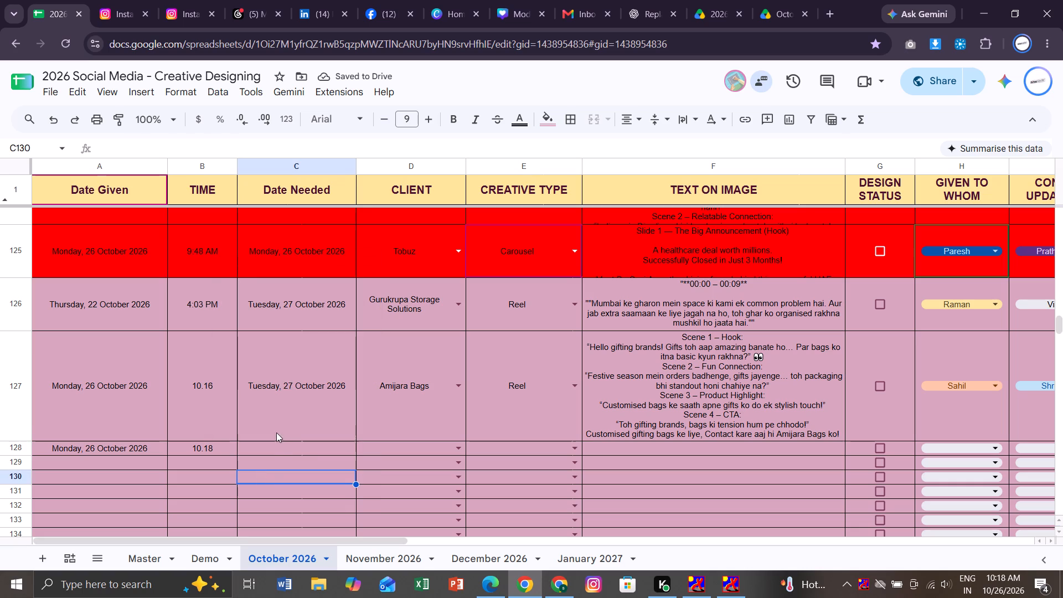
left_click(276, 447)
double_click(277, 452)
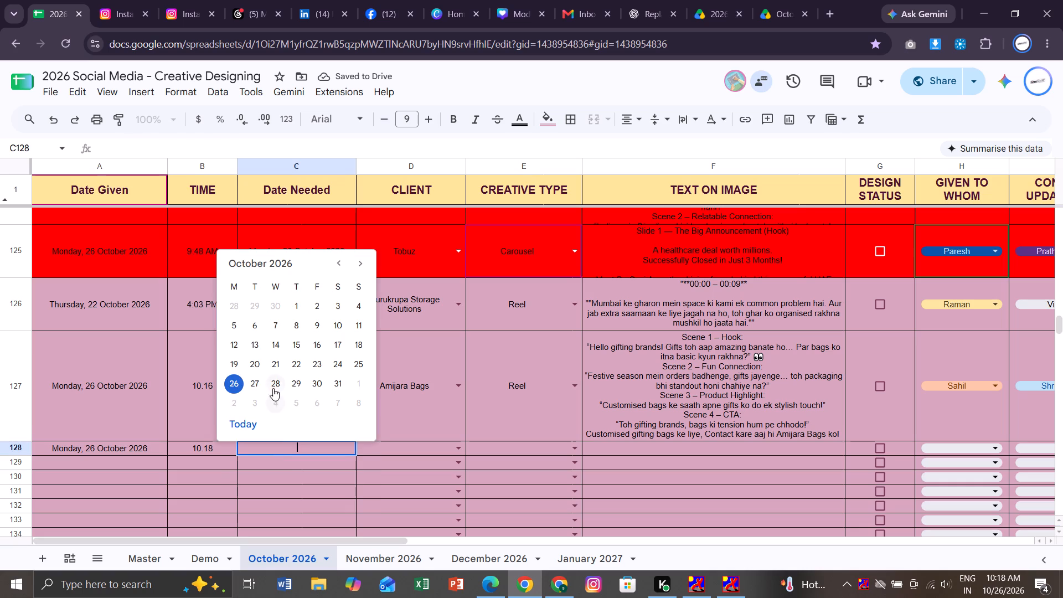
left_click(277, 383)
Set the client of row 128 to Amijara Bags and its creative type to Reel.
left_click(401, 450)
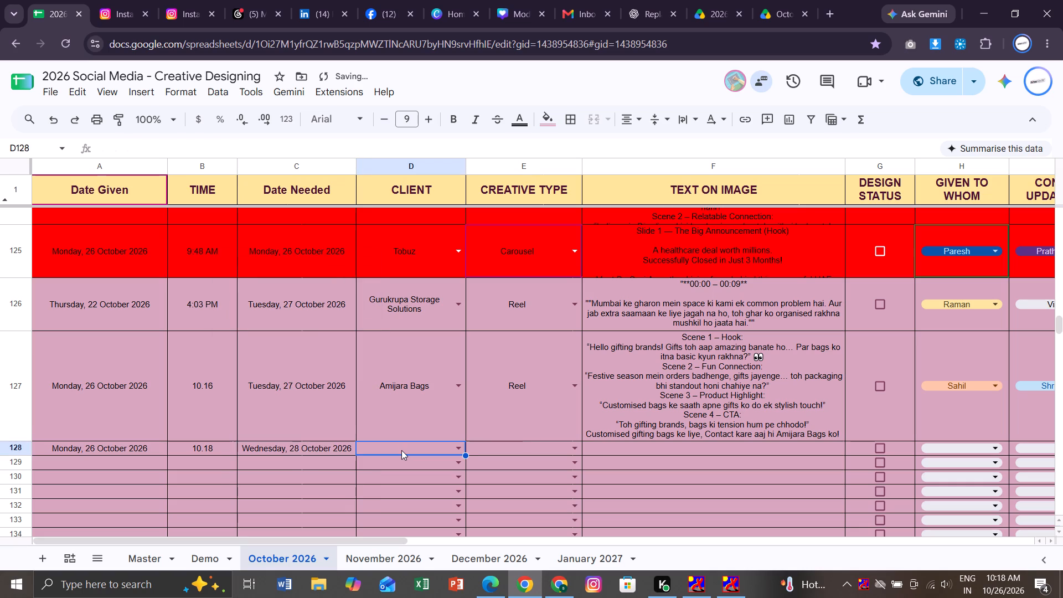
type("Amija")
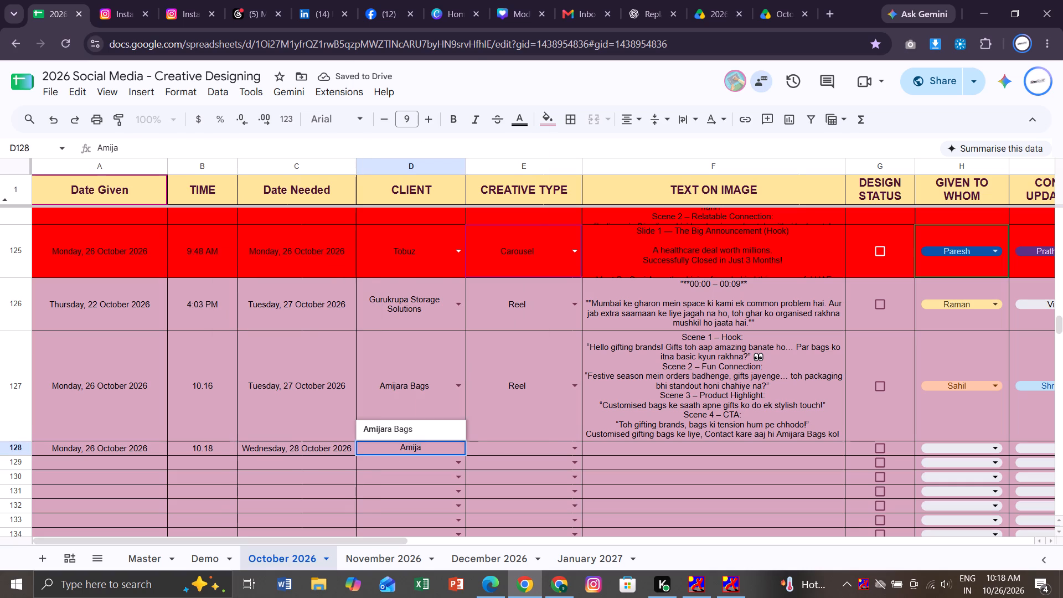
left_click(391, 432)
left_click(507, 452)
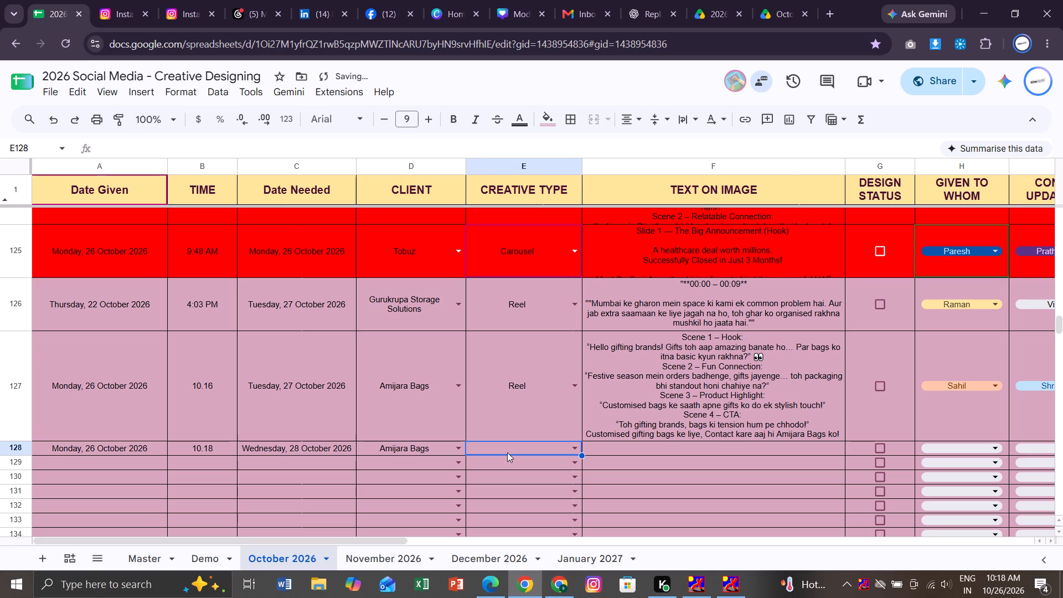
type("Ree")
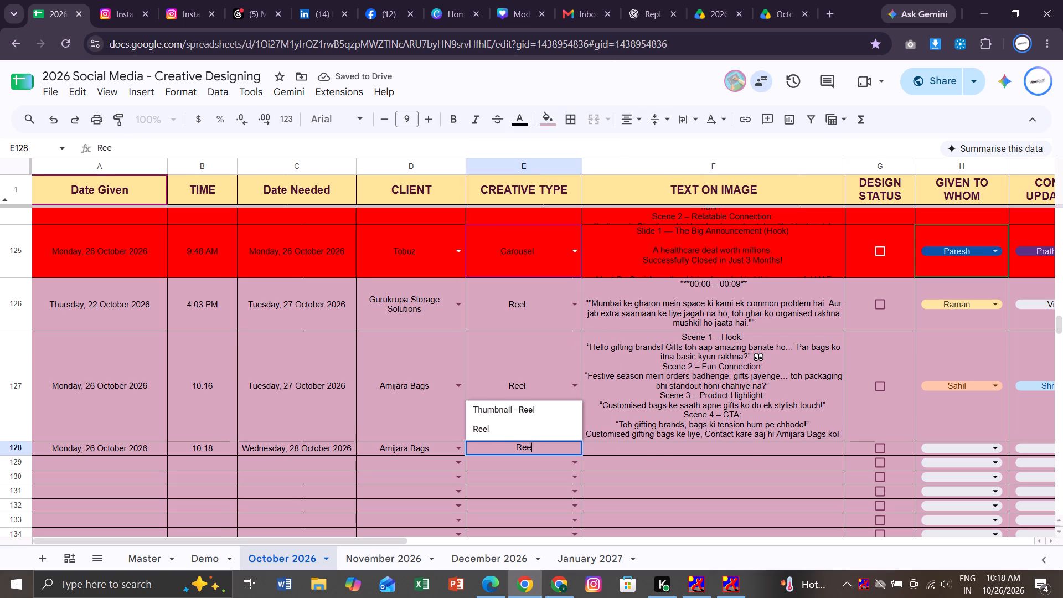
left_click(498, 423)
left_click(641, 442)
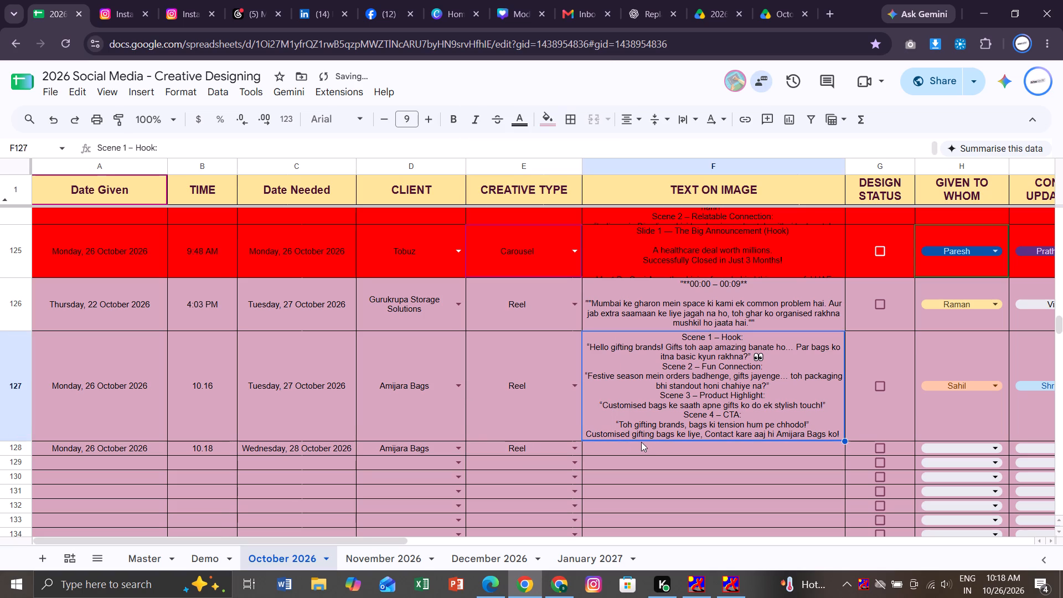
Switch to the Amijara Scripts (October) document and look through its reel scripts, through to the zipper pouches script.
key("alt+Tab")
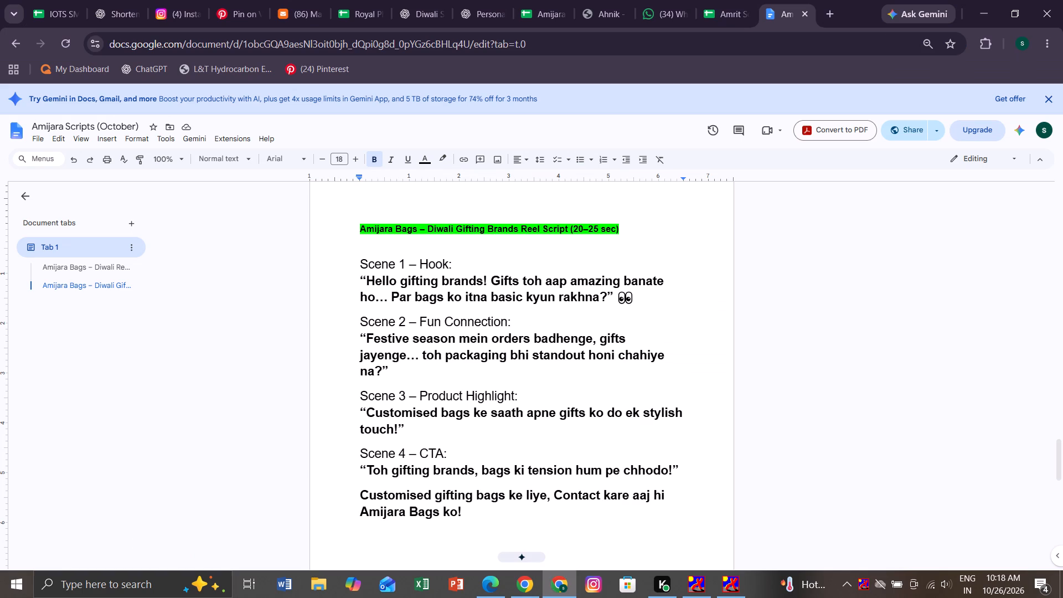
scroll(568, 379, "down", 11)
scroll(568, 379, "up", 20)
scroll(568, 379, "up", 1)
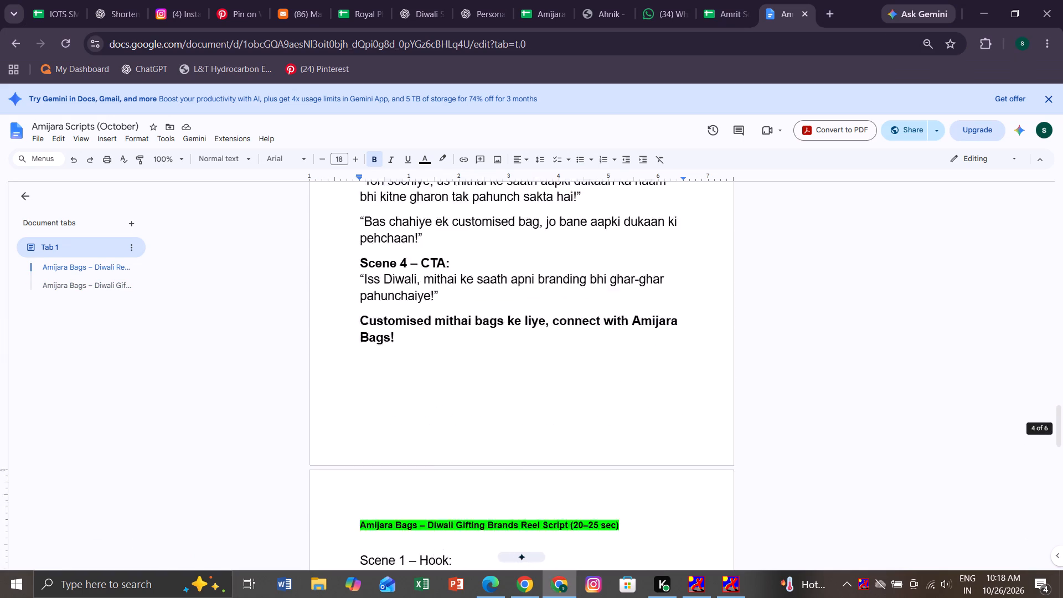
scroll(568, 379, "up", 20)
scroll(568, 379, "up", 14)
scroll(568, 379, "down", 2)
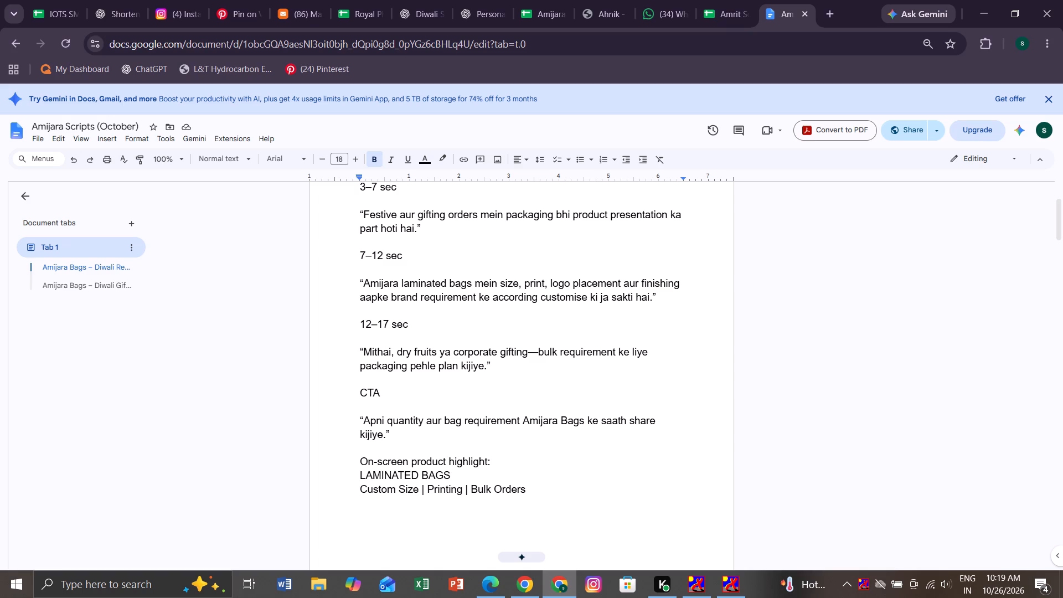
scroll(538, 489, "up", 2)
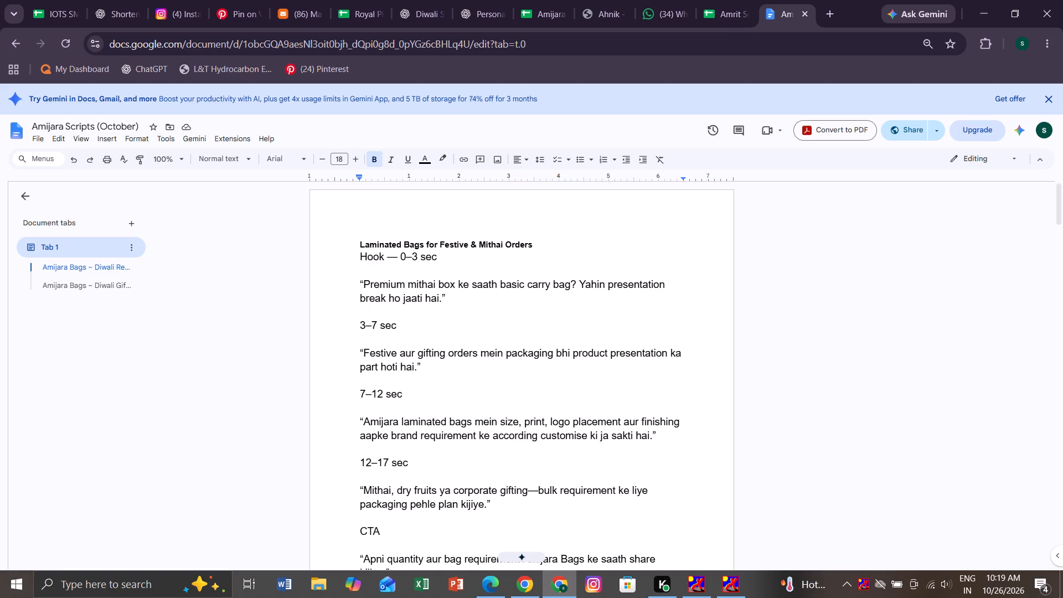
scroll(538, 489, "down", 1)
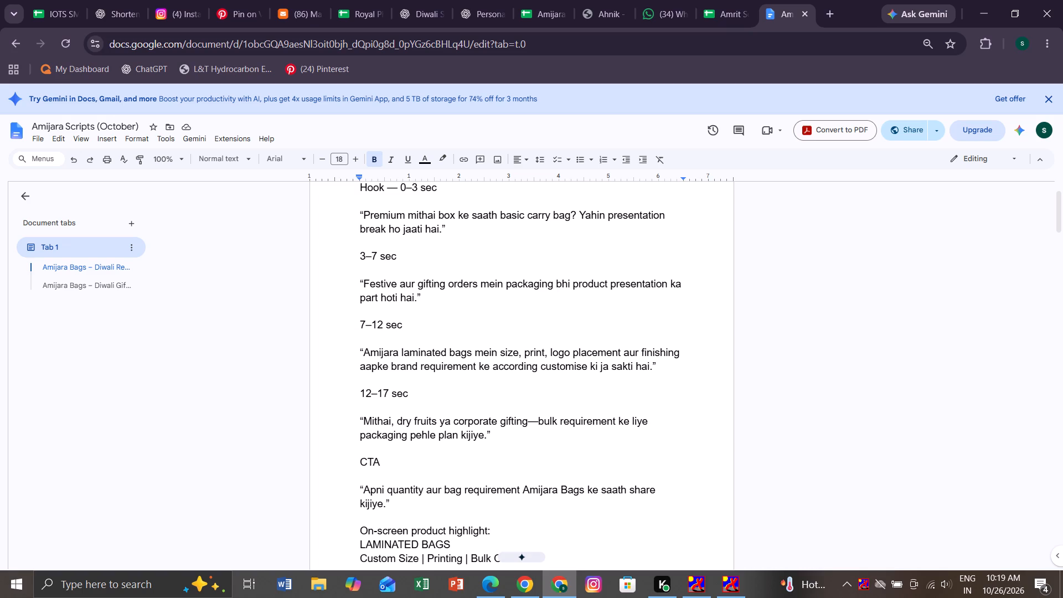
scroll(538, 489, "down", 1)
scroll(538, 489, "up", 1)
scroll(538, 489, "down", 7)
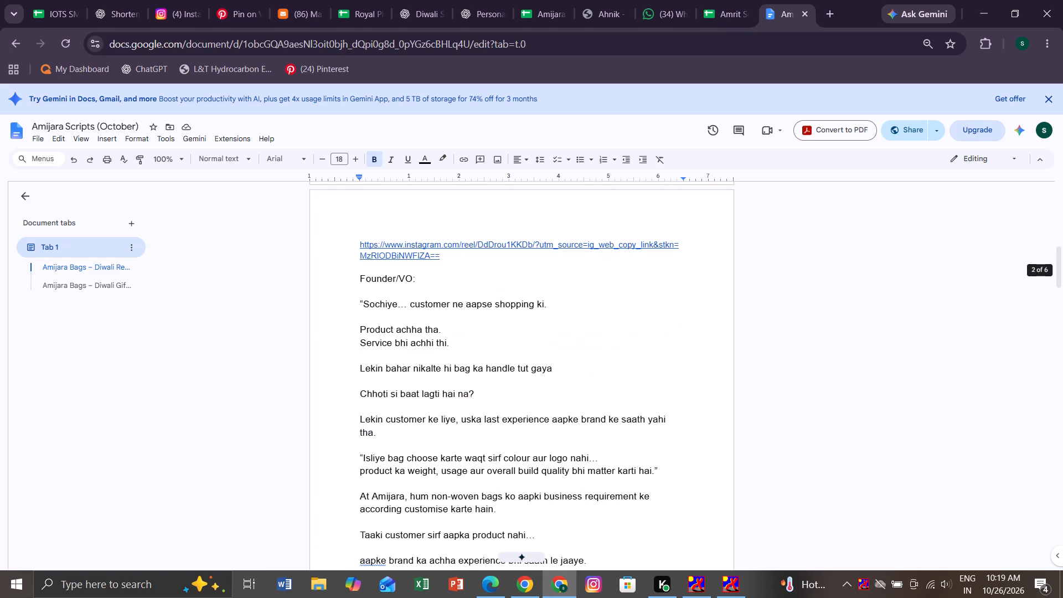
scroll(538, 489, "down", 8)
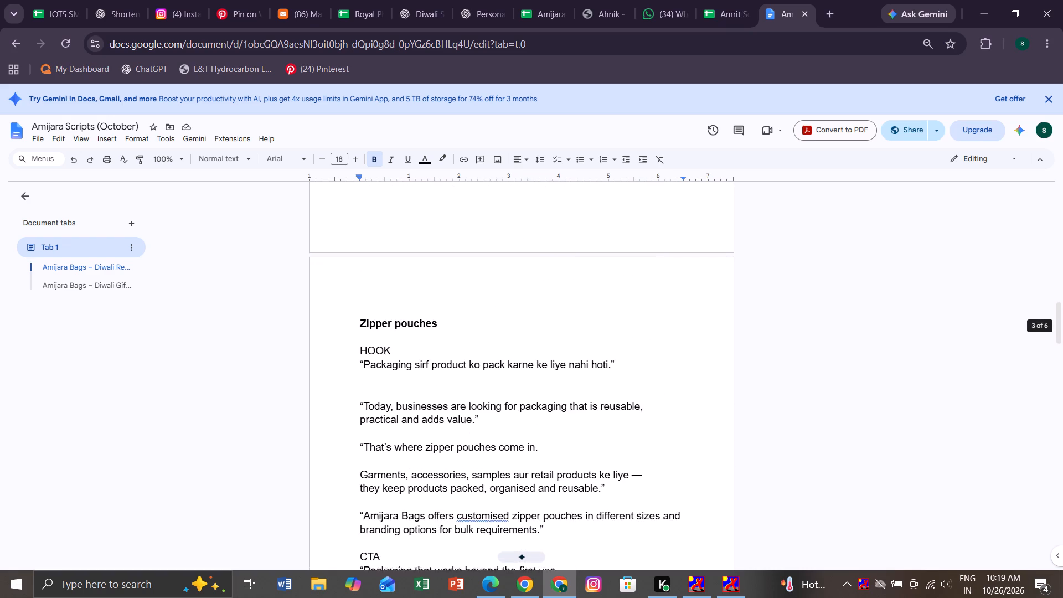
scroll(538, 489, "down", 1)
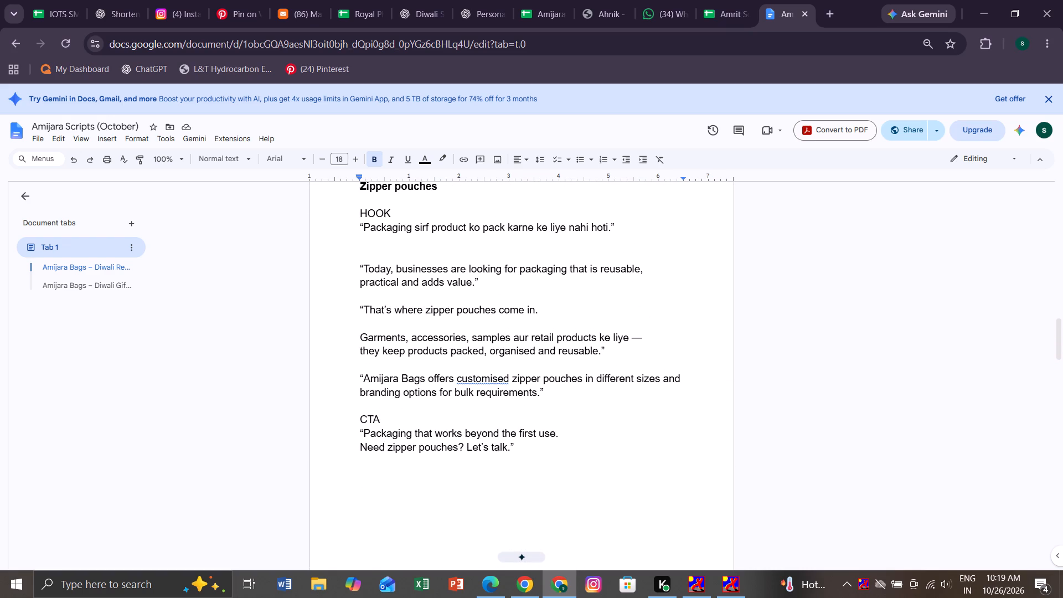
Copy the zipper pouches script from HOOK through the CTA lines into row 128's Text on Image cell in the Creative Designing sheet.
scroll(538, 489, "up", 1)
scroll(538, 489, "down", 1)
left_click_drag(522, 446, 351, 212)
key("ctrl+c")
key("ctrl+c")
key("alt+Tab")
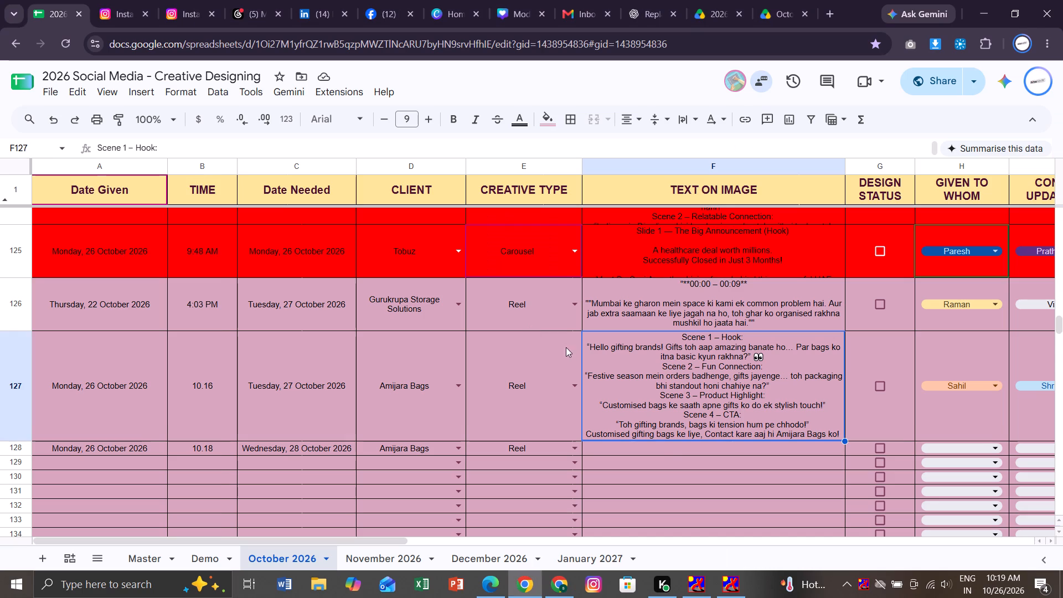
double_click(665, 446)
key("ctrl+v")
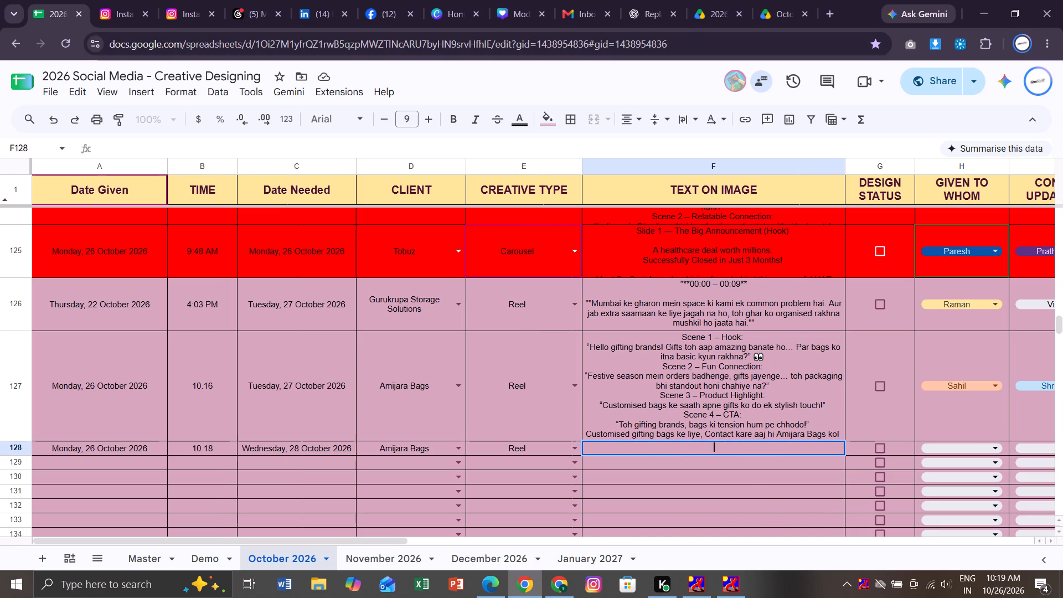
left_click(718, 427)
Assign row 128 to Sahil under Given To Whom and set Content Updated By to Shrushti.
scroll(859, 414, "down", 2)
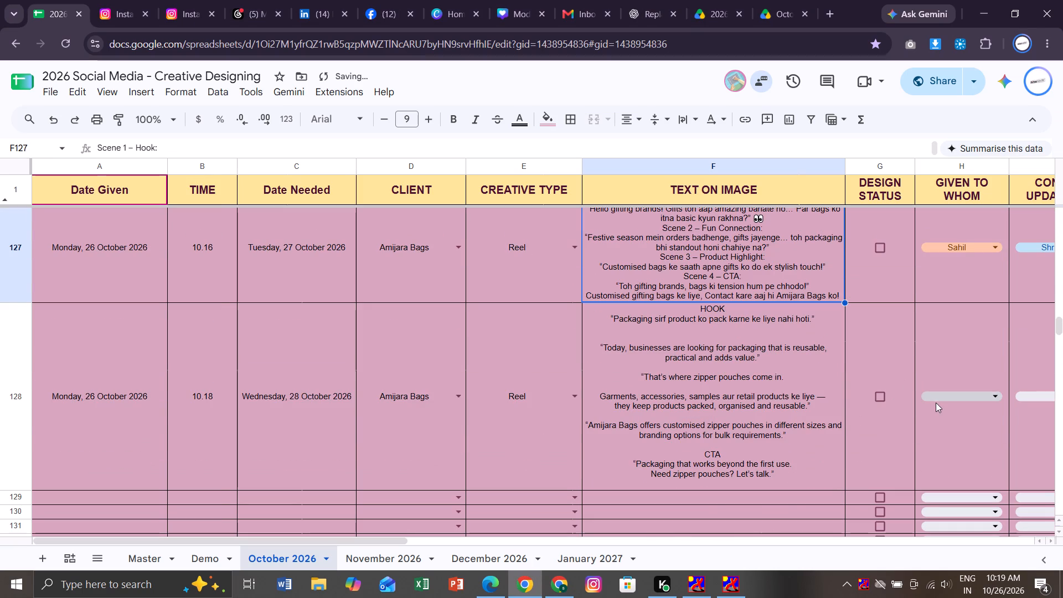
left_click(936, 398)
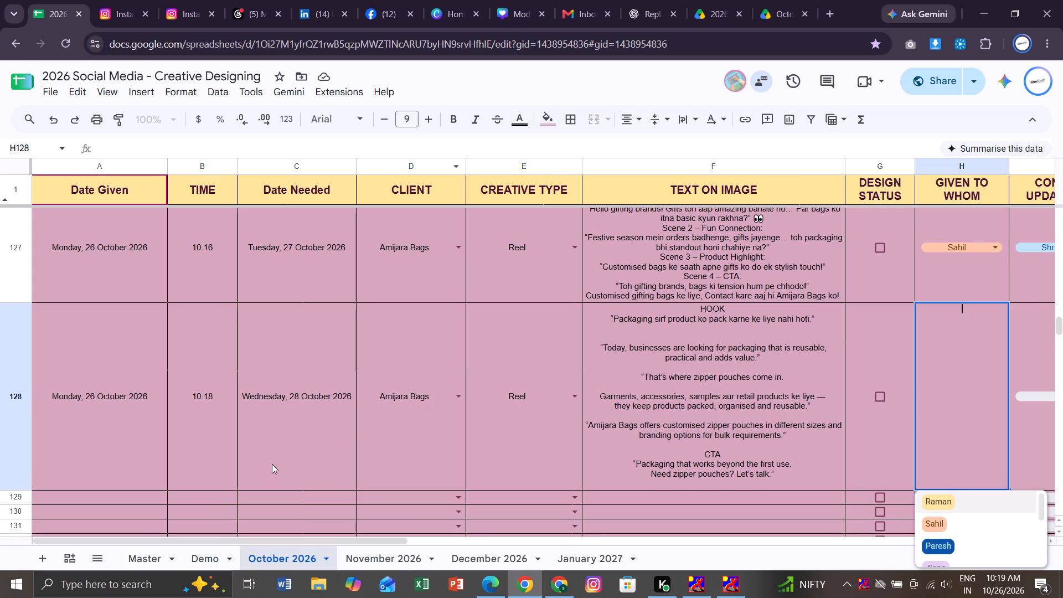
left_click(952, 525)
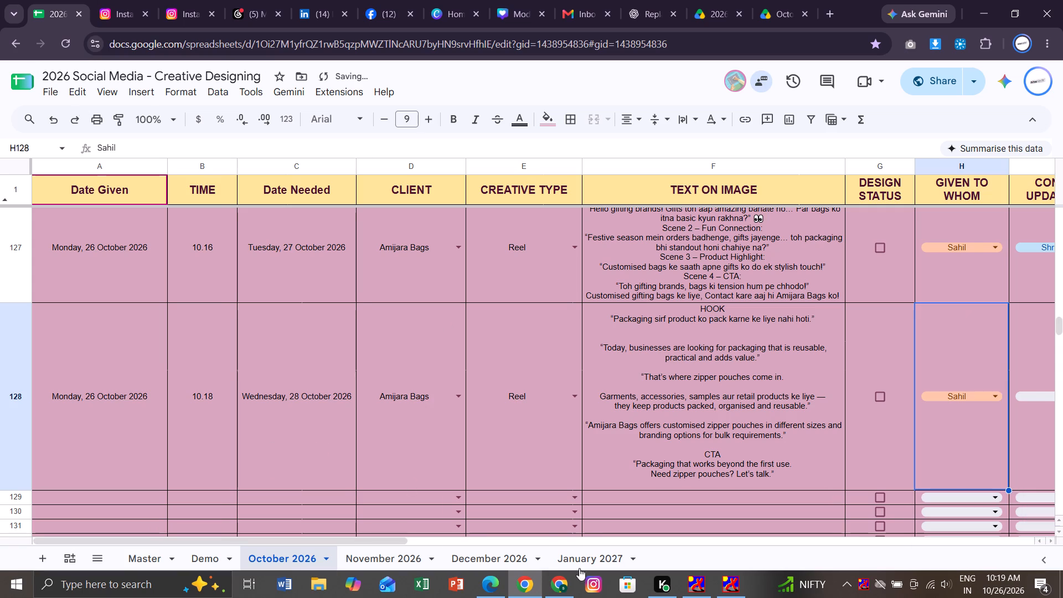
left_click_drag(371, 537, 489, 541)
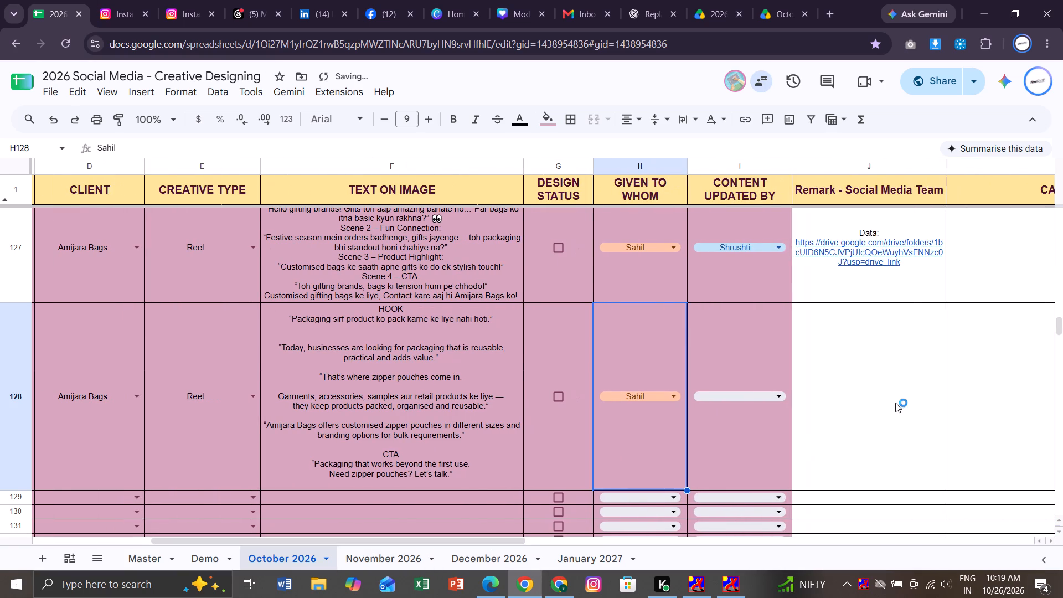
left_click(734, 393)
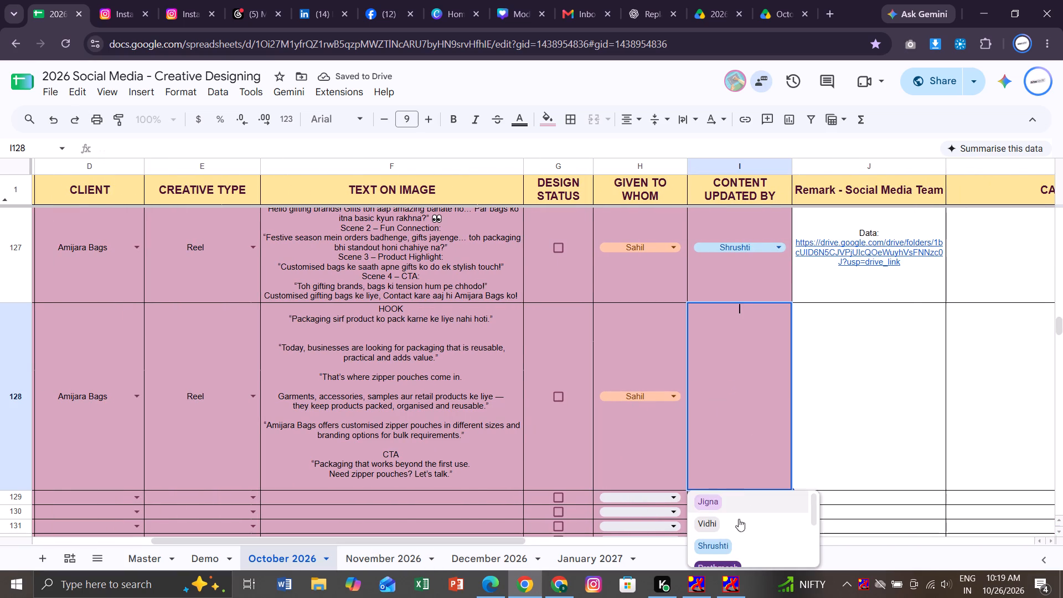
left_click(724, 534)
Start the row 128 social media team remark with the label "Data:" followed by a space.
left_click(897, 382)
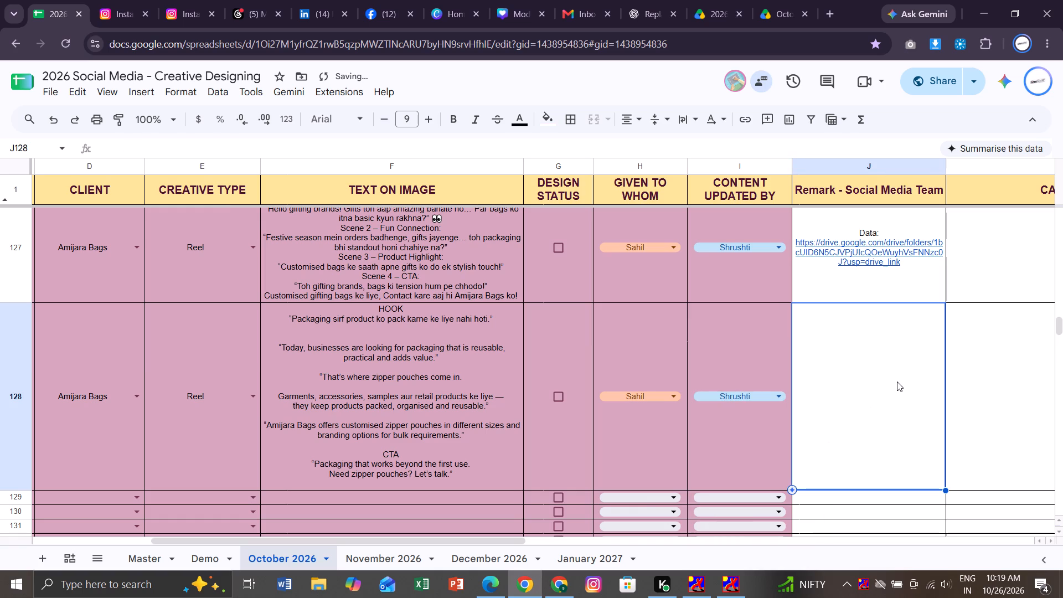
type("Data")
type(":")
key("space")
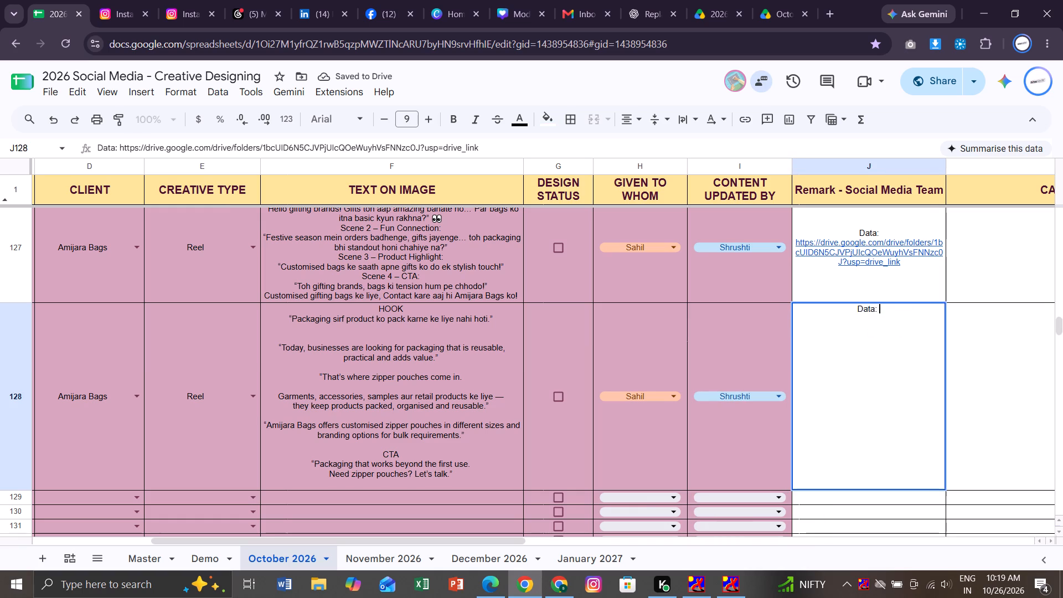
Switch to the October folder in Drive and copy the link of the Zipper pouches folder.
left_click(773, 13)
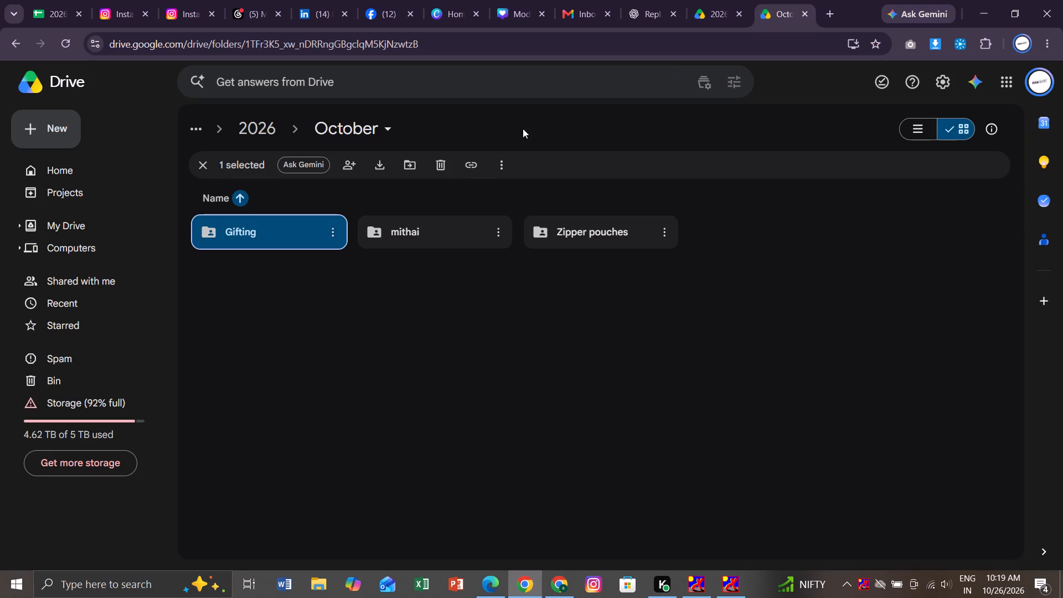
left_click(667, 233)
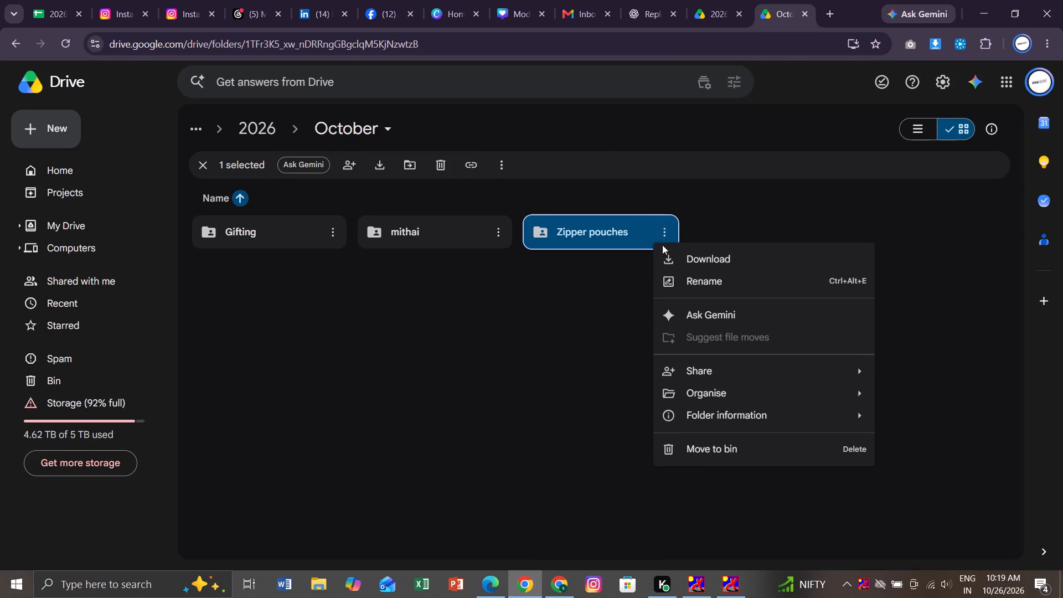
left_click(589, 396)
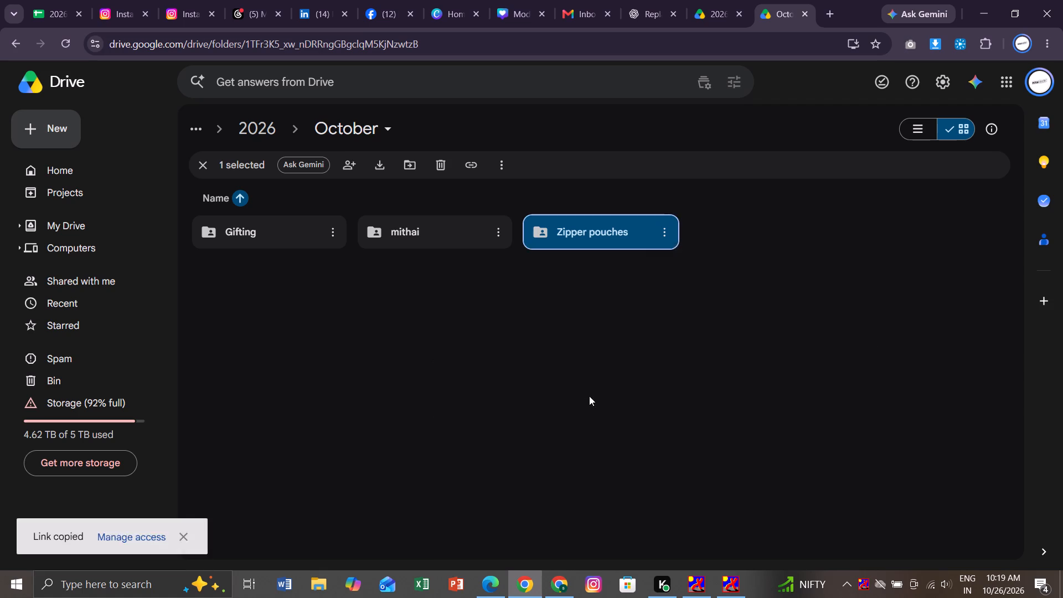
Replace the folder link after "Data:" in row 128's social media team remark with the copied Zipper pouches folder link.
key("alt+Tab")
key("alt+Tab")
left_click(41, 11)
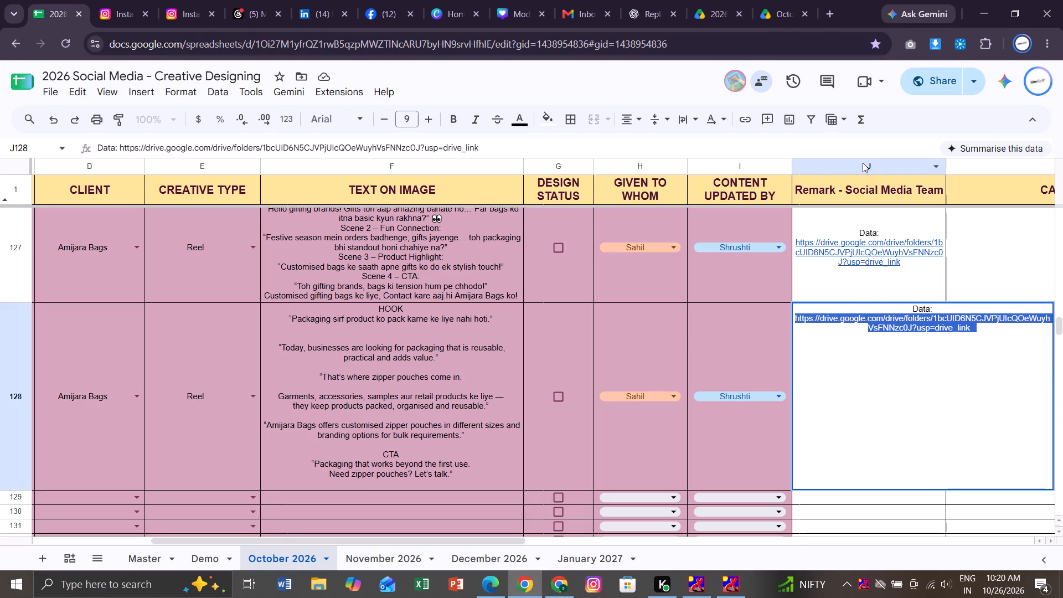
key("BackSpace")
key("ctrl+v")
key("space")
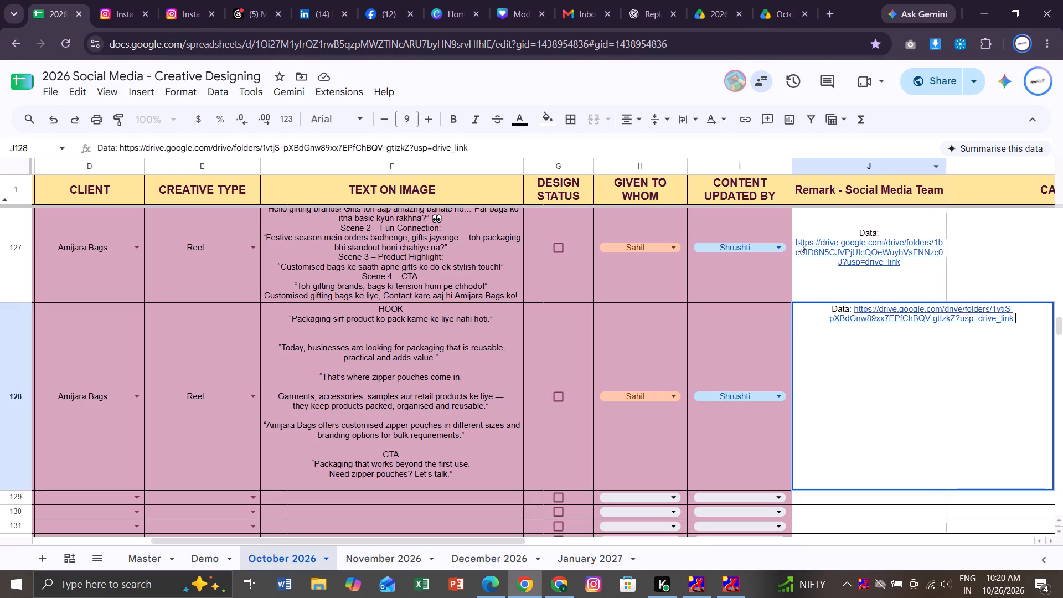
left_click(758, 328)
Review the Amijara Bags reel entries in rows 127 and 128, including row 128's dates, client and creative type.
scroll(656, 312, "down", 1)
scroll(656, 312, "up", 2)
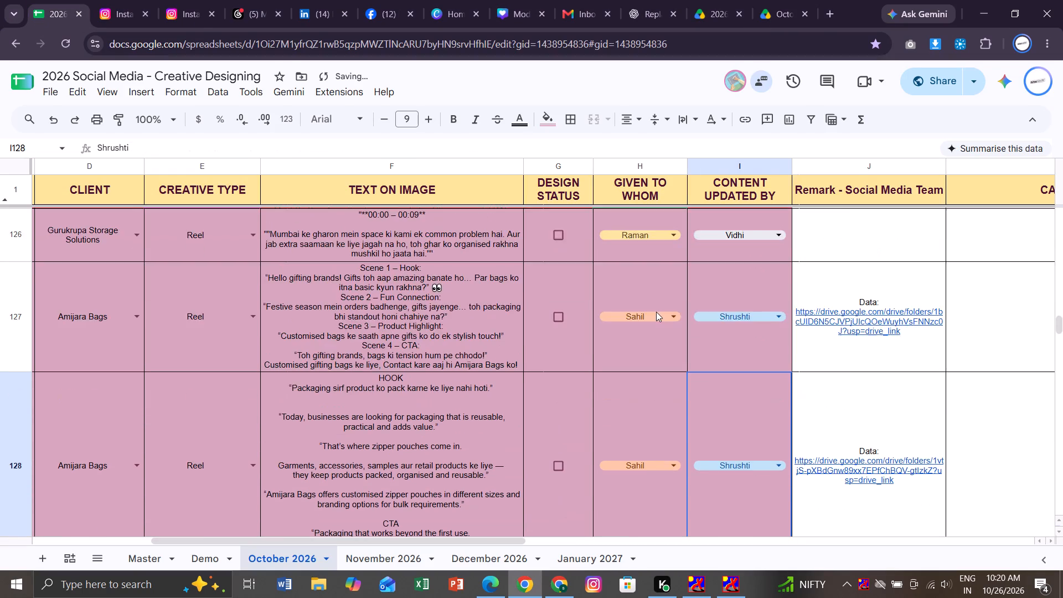
scroll(656, 312, "up", 4)
scroll(656, 312, "down", 6)
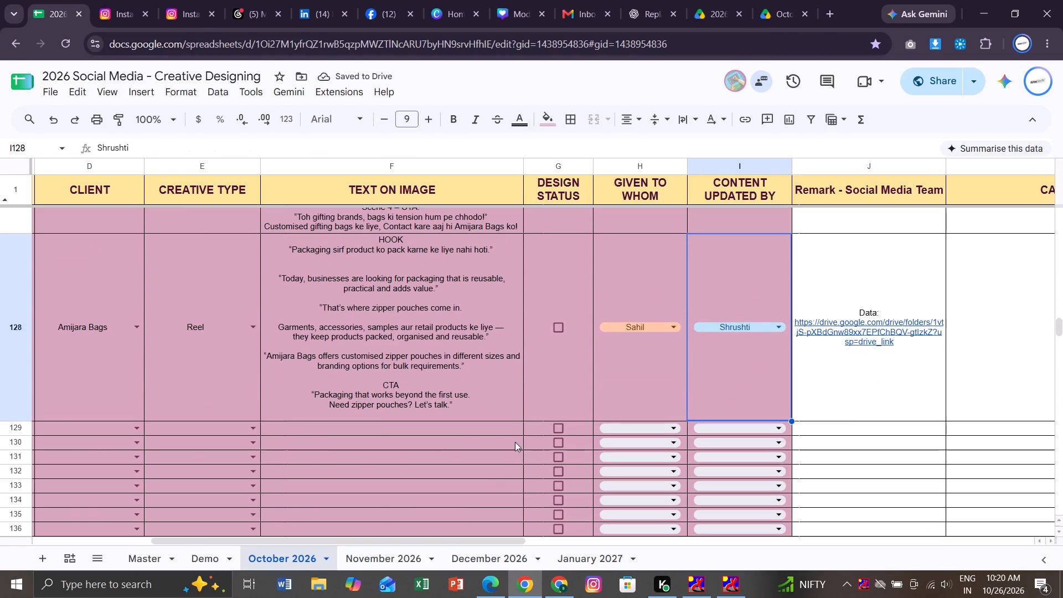
left_click_drag(434, 539, 290, 536)
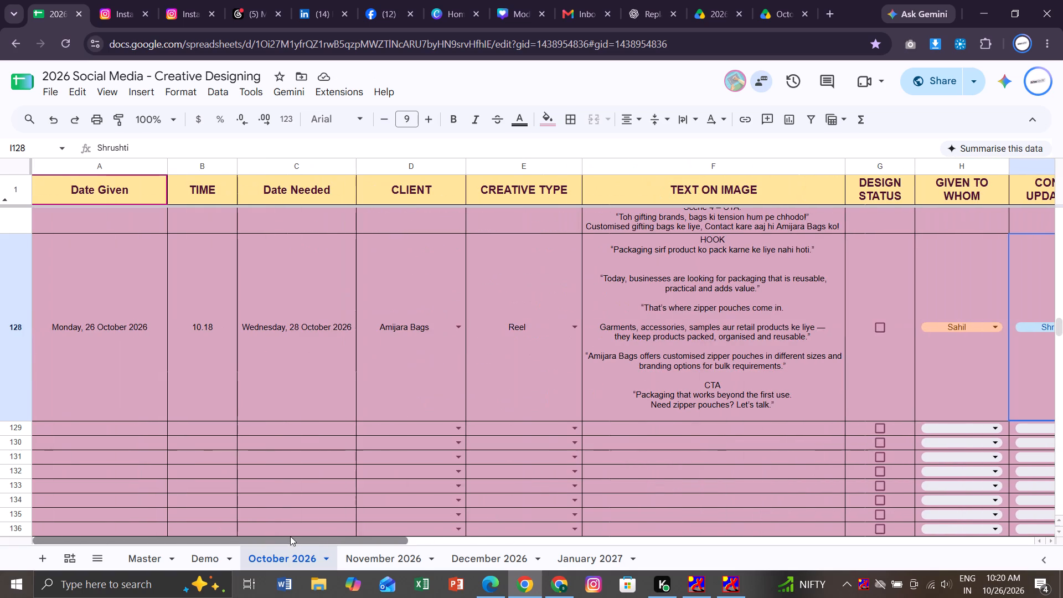
left_click_drag(290, 536, 290, 535)
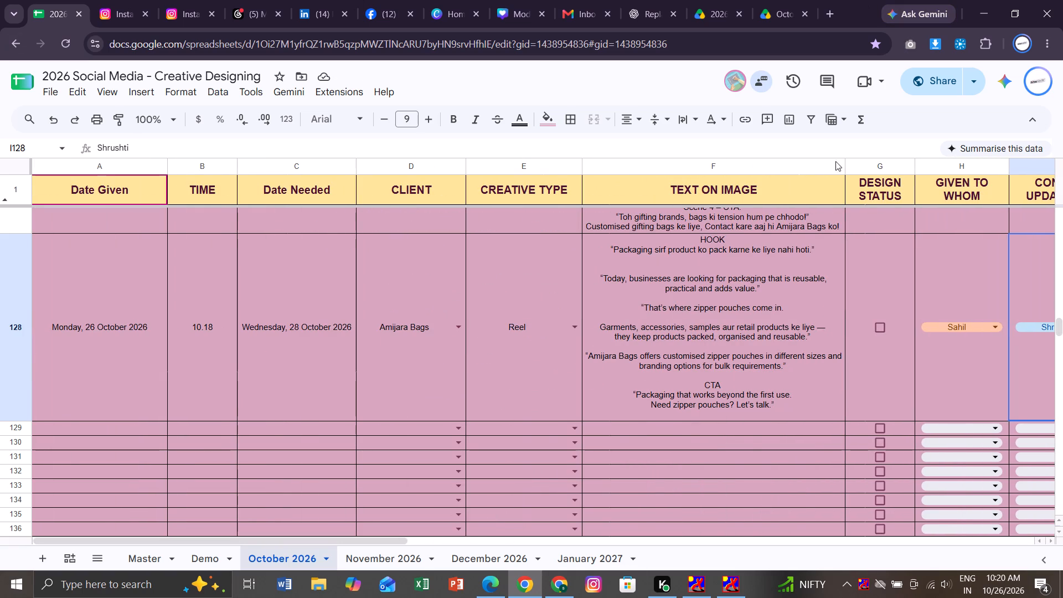
left_click(732, 587)
left_click(648, 194)
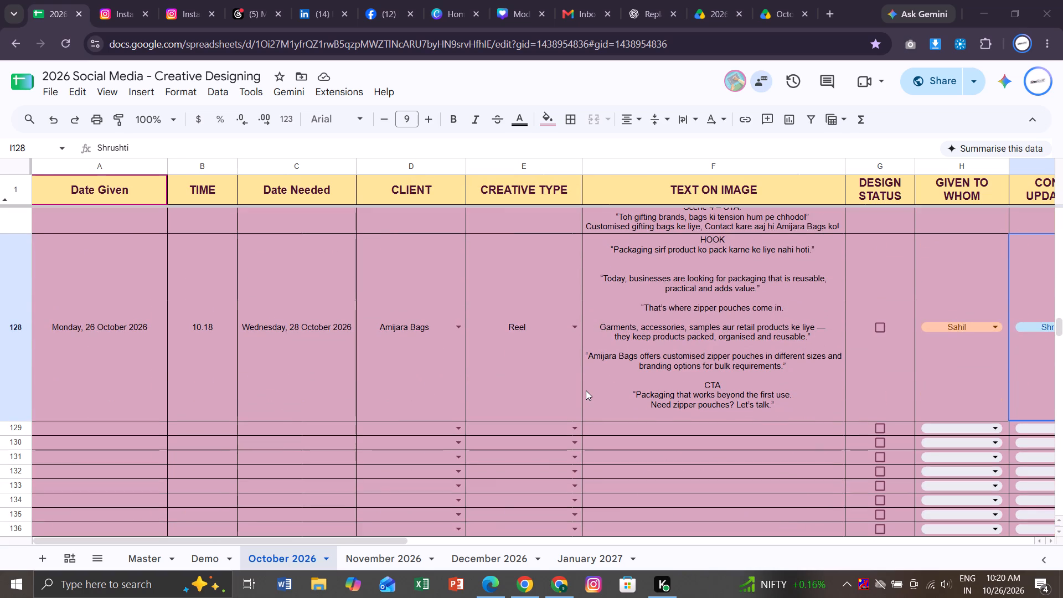
left_click(800, 17)
Look inside the October 2026 folder of Living Impressions' 2026 data in Drive and return to the 2026 folder.
left_click(770, 19)
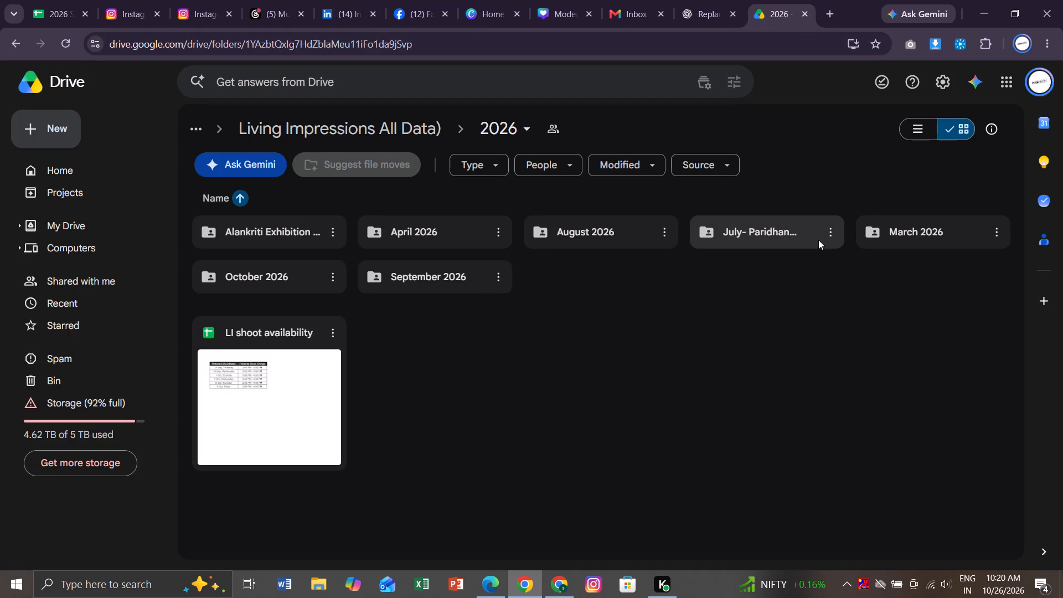
double_click(286, 281)
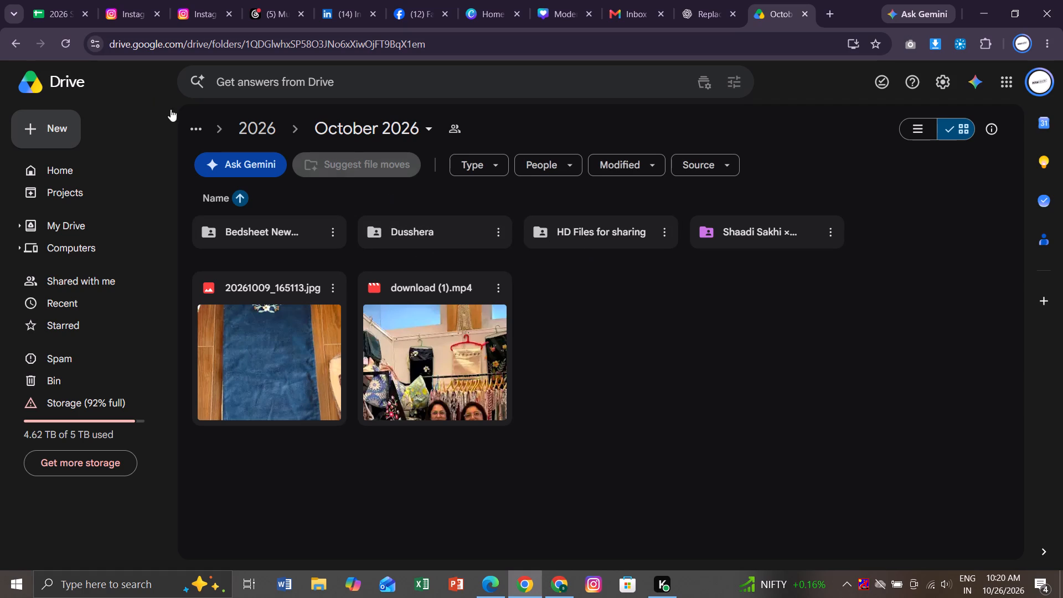
left_click(14, 45)
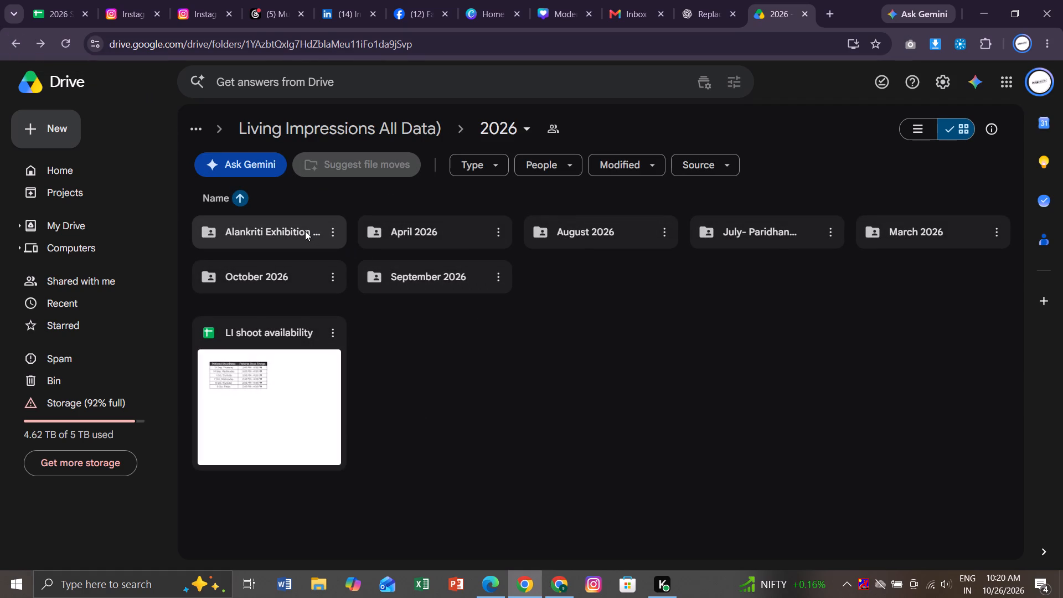
Open the Alankriti Exhibition - October folder and look through its exhibition photos and videos.
double_click(305, 231)
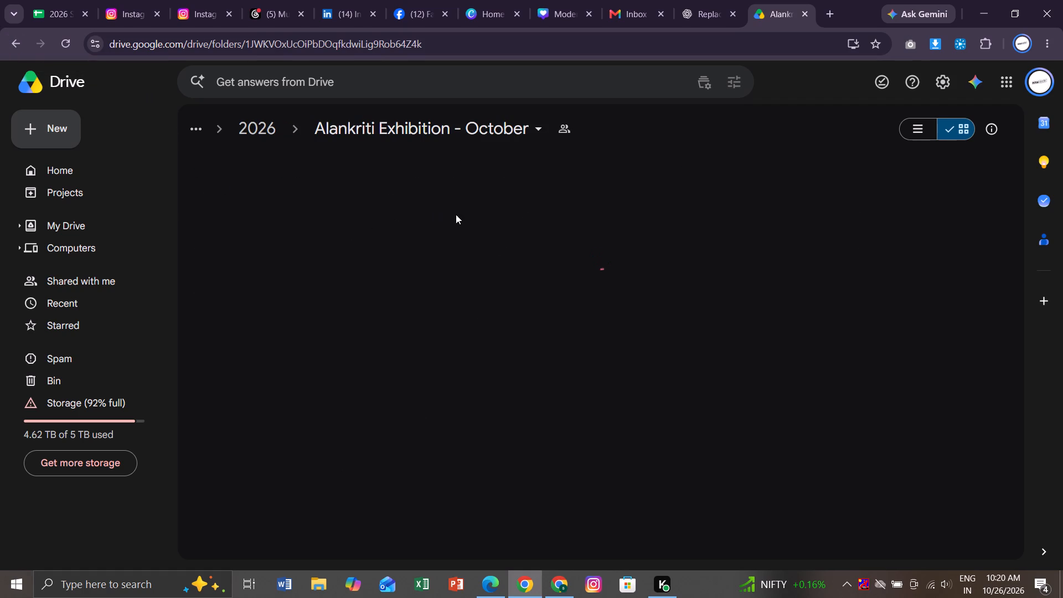
scroll(631, 372, "down", 5)
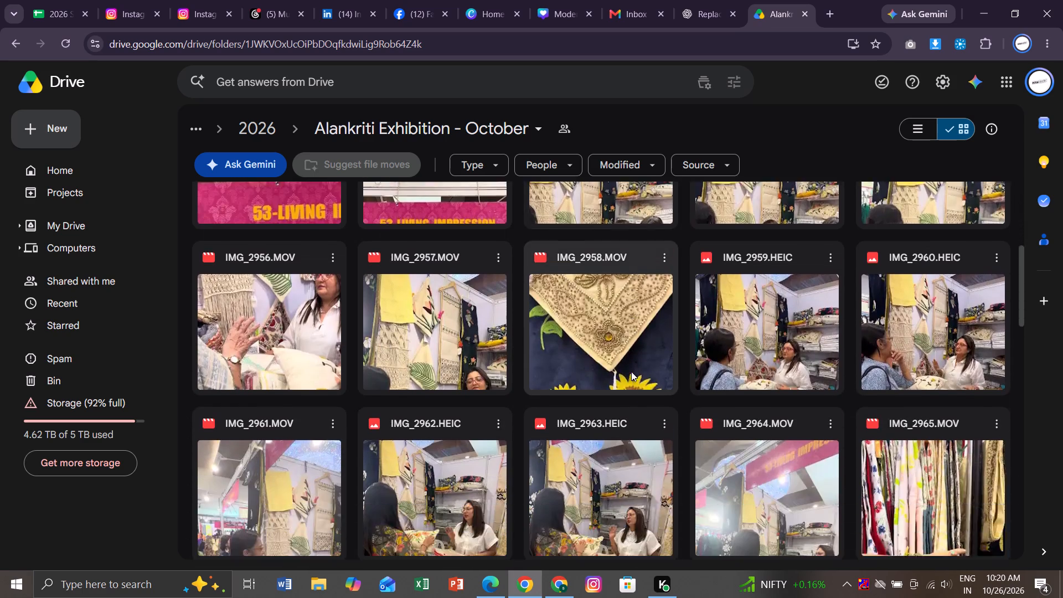
scroll(631, 372, "down", 6)
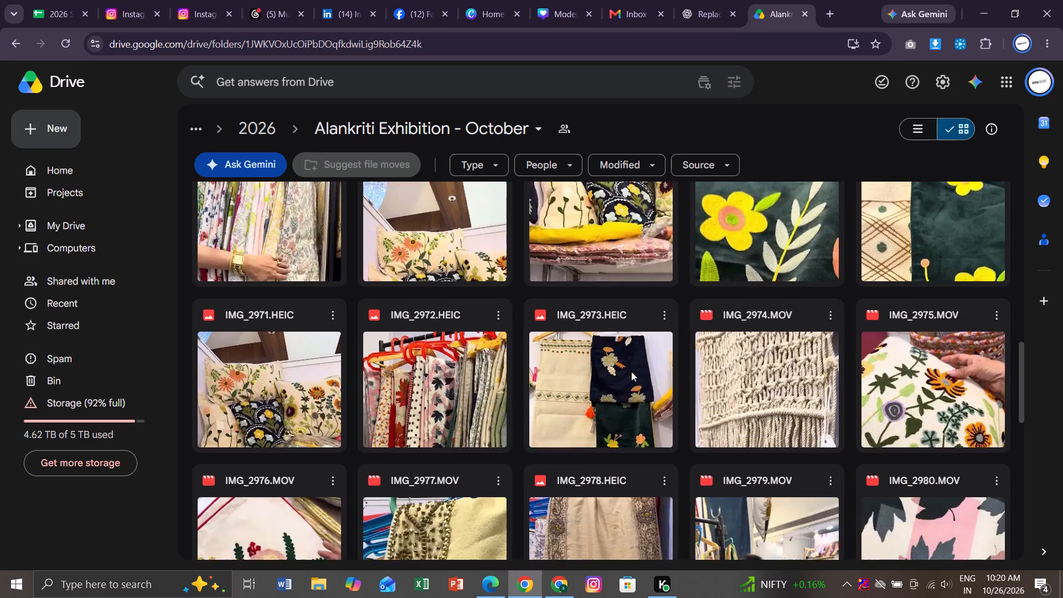
scroll(631, 372, "down", 7)
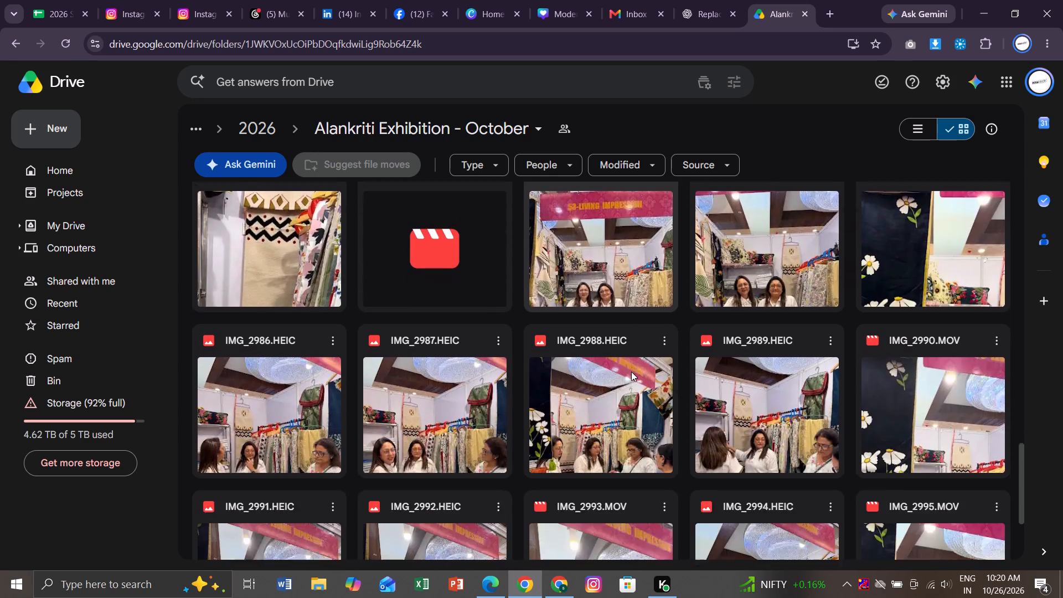
scroll(631, 372, "down", 6)
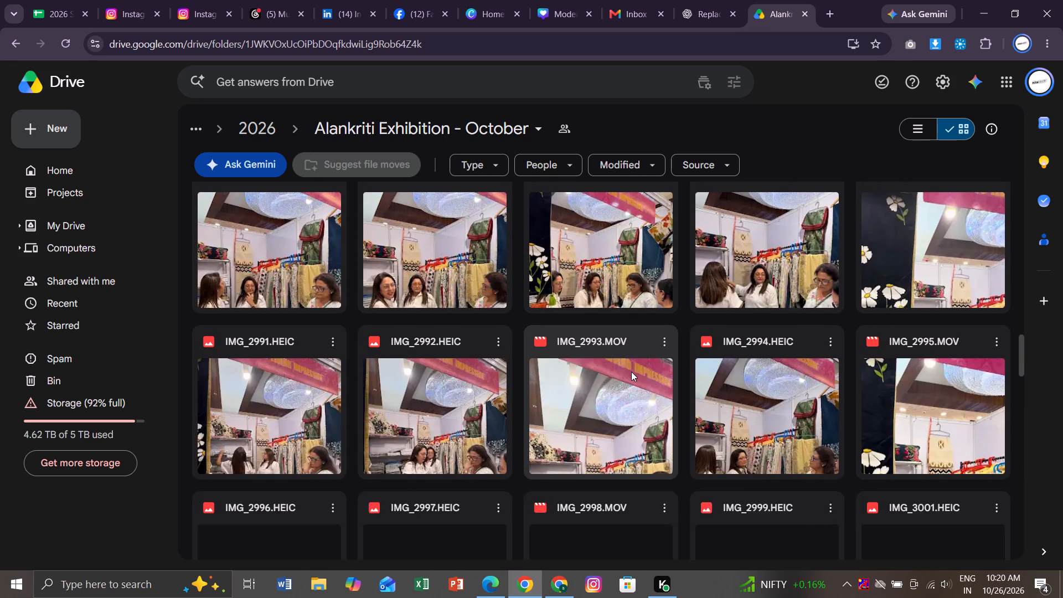
scroll(631, 372, "down", 6)
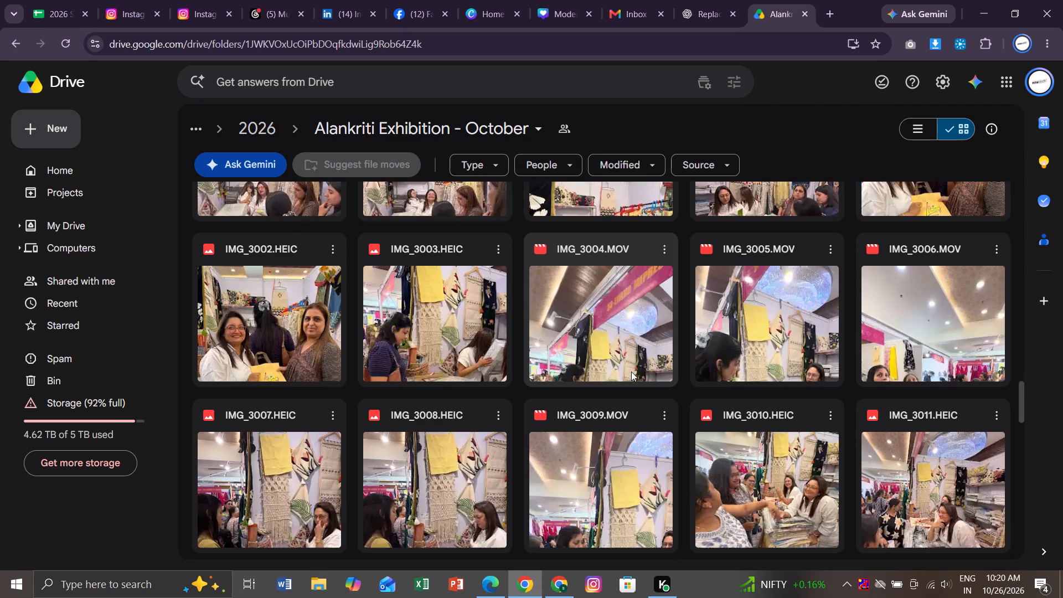
scroll(631, 372, "down", 5)
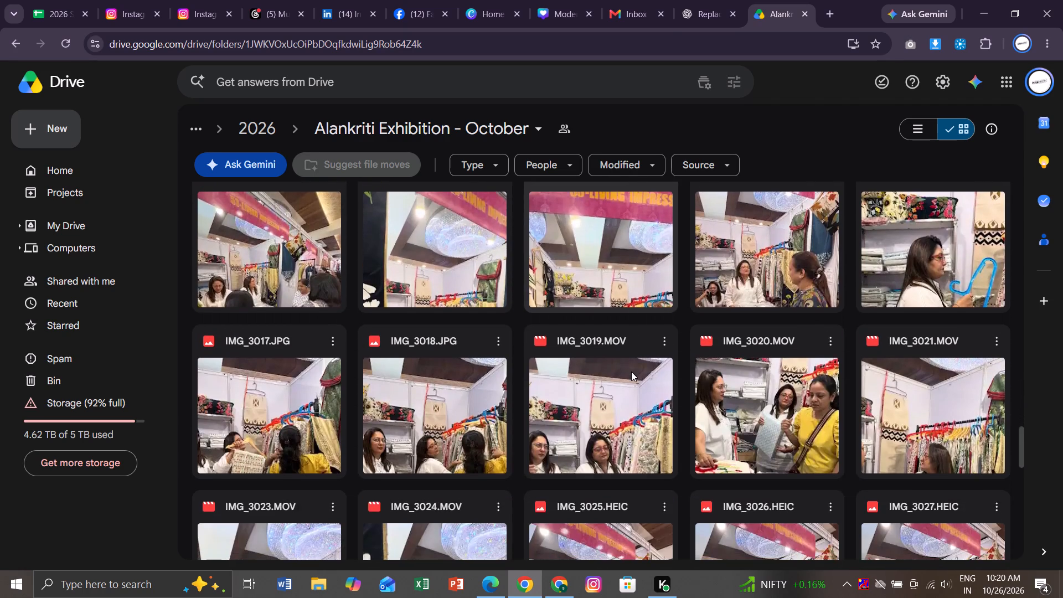
Switch to Instagram in the browser window holding the Amijara Scripts document and open its messages inbox.
key("alt+Tab")
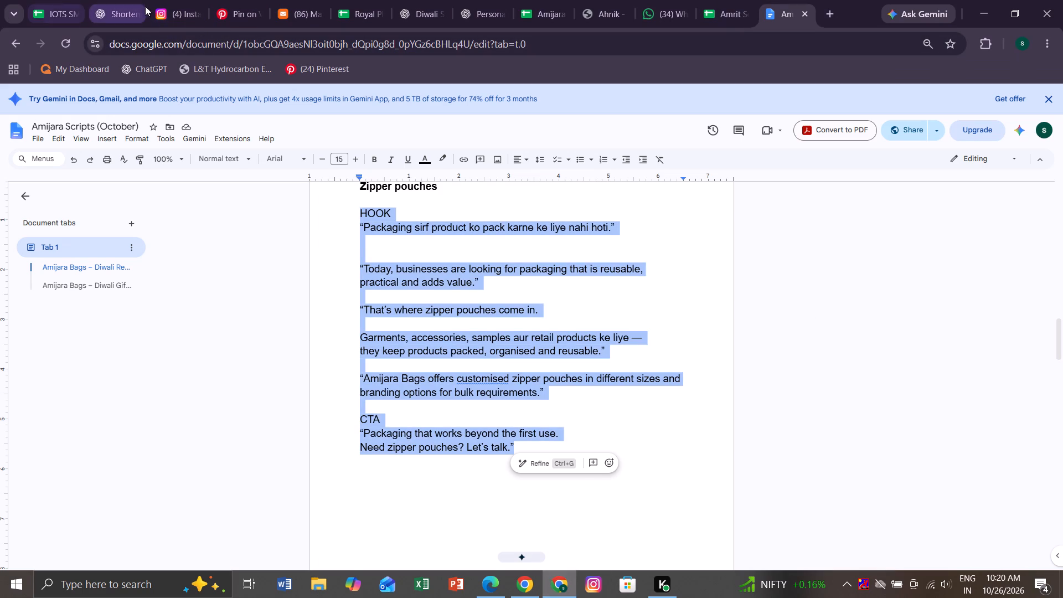
left_click(184, 6)
left_click(28, 268)
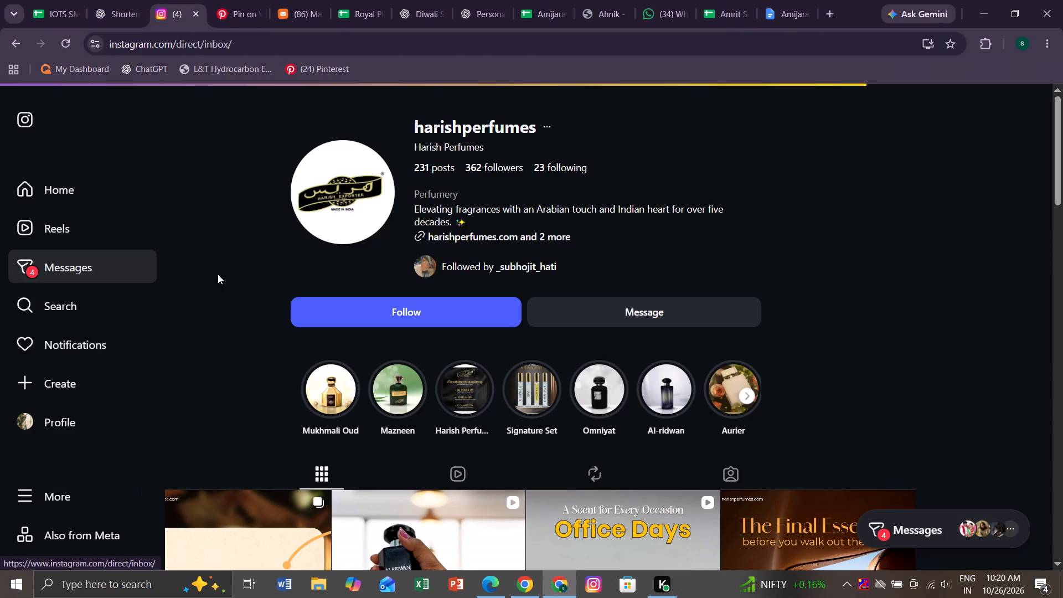